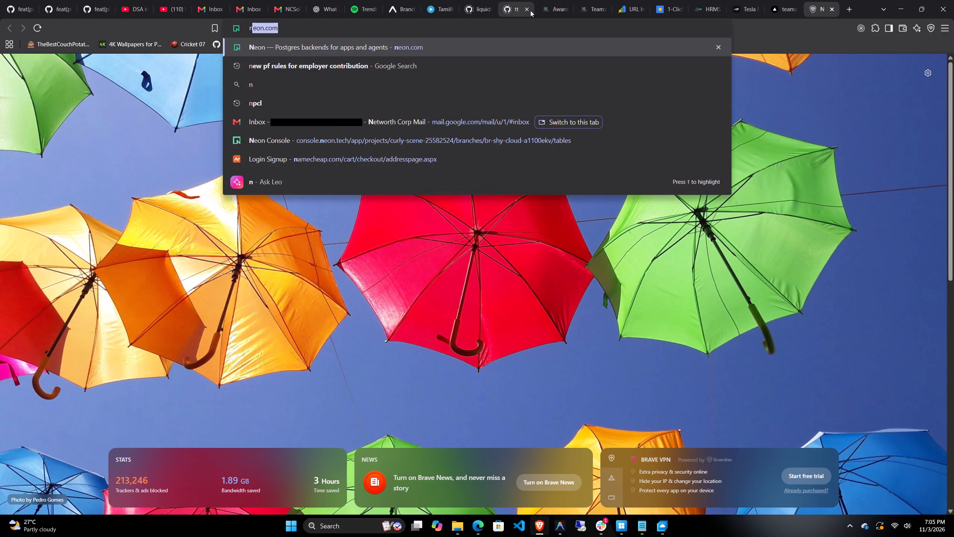
{"action": "key", "text": "e"}
{"action": "type", "text": "mi"}
{"action": "type", "text": "chandra"}
{"action": "key", "text": "Return"}
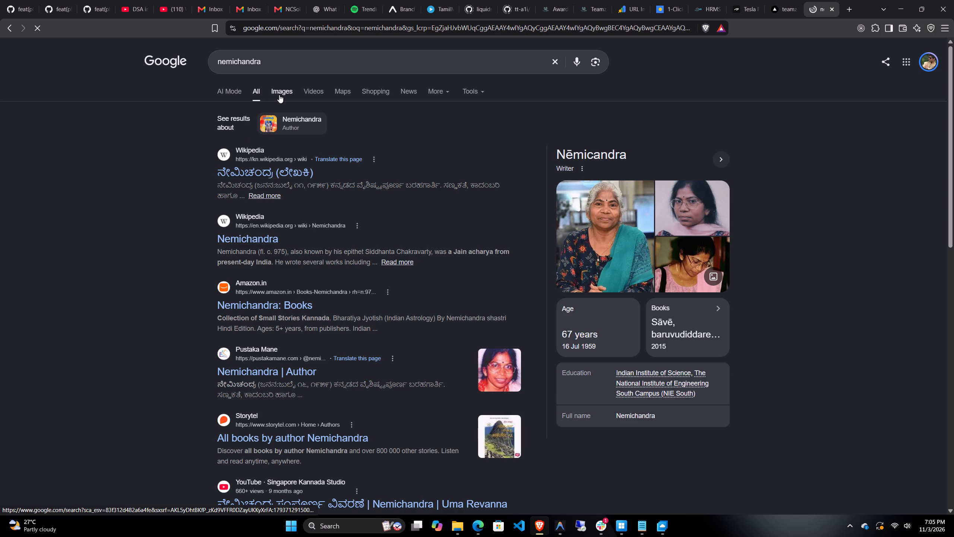
{"action": "left_click", "coordinate": [279, 95]}
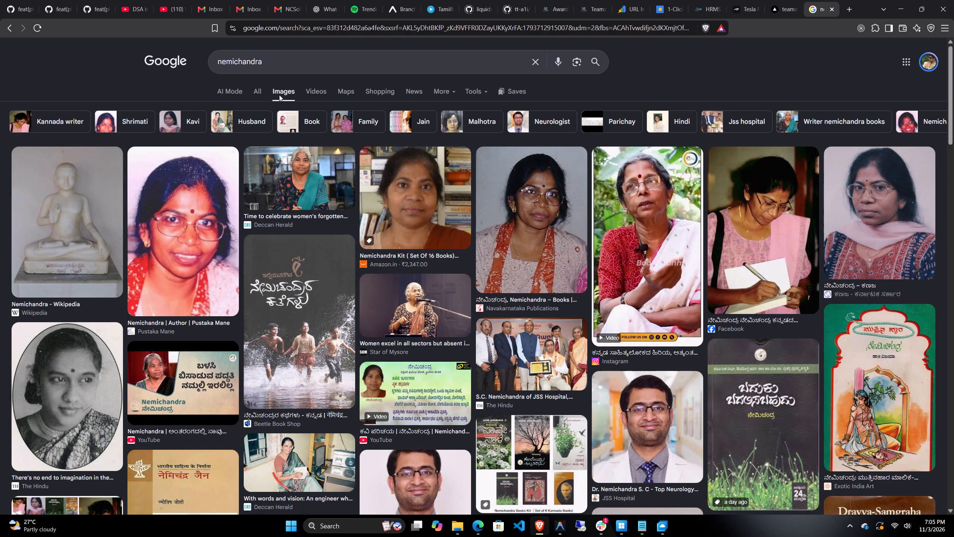
{"action": "right_click", "coordinate": [430, 209]}
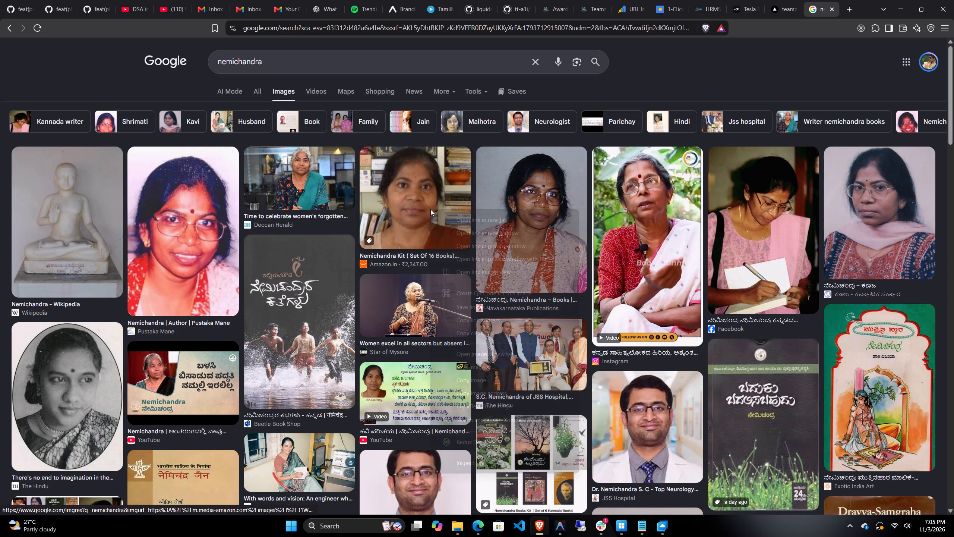
{"action": "left_click", "coordinate": [482, 385]}
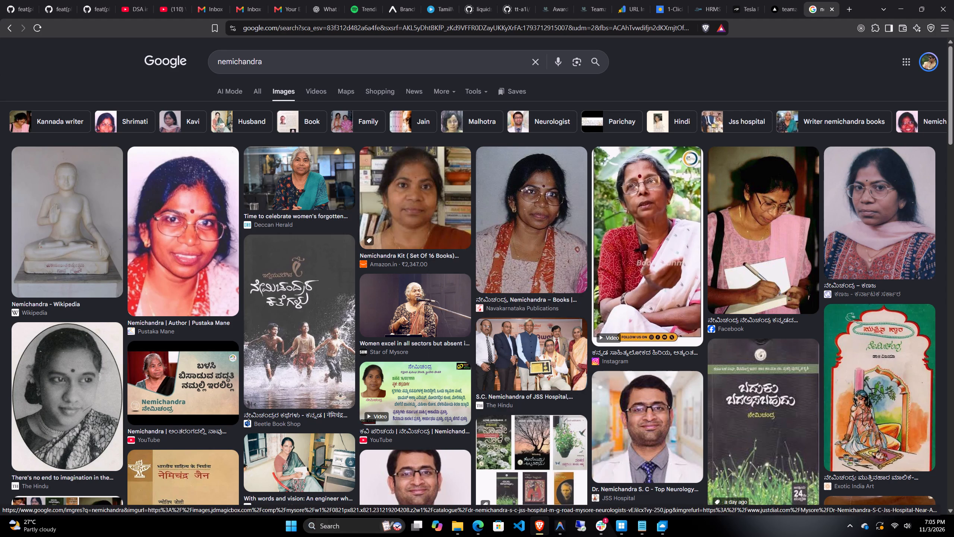
Open PowerPoint 2013 and create a blank presentation.
{"action": "left_click", "coordinate": [363, 529]}
{"action": "key", "text": "p"}
{"action": "key", "text": "o"}
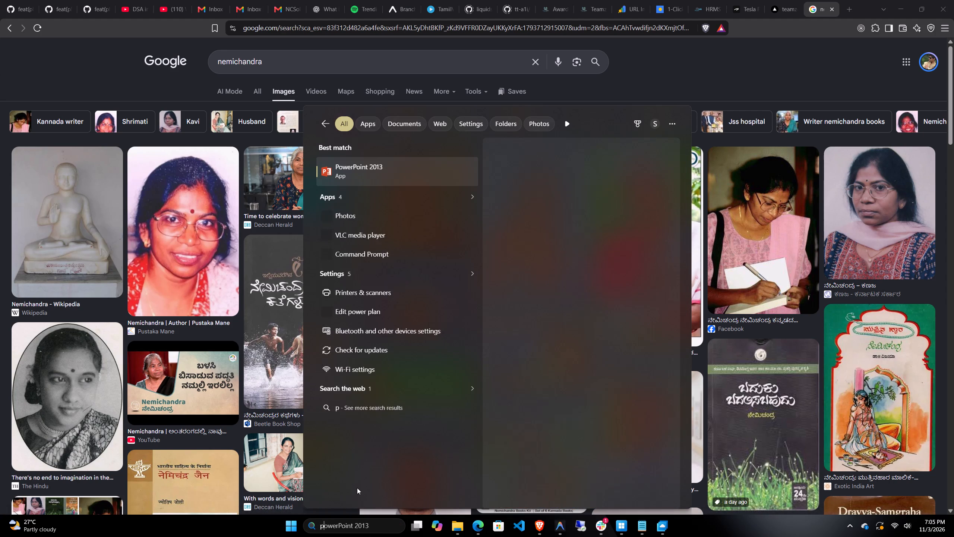
{"action": "left_click", "coordinate": [357, 164]}
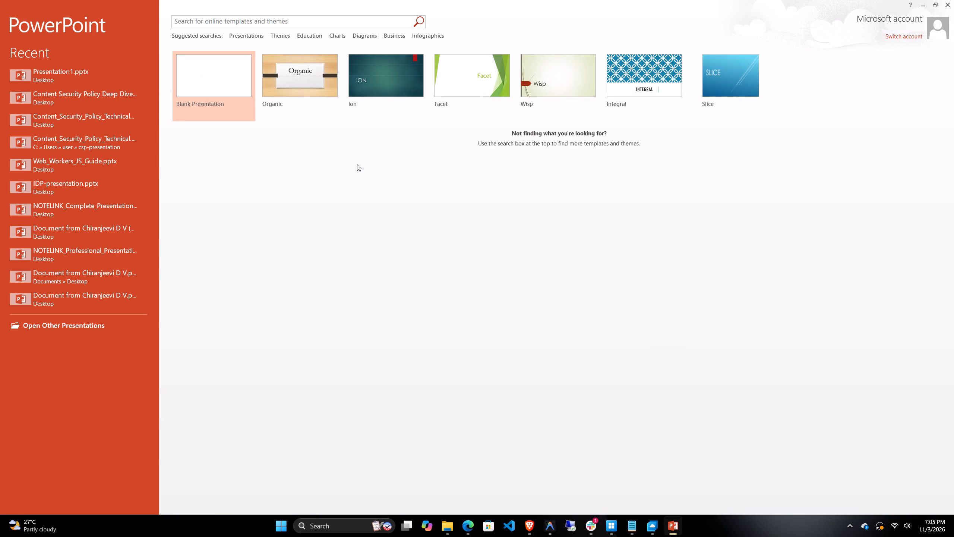
{"action": "left_click", "coordinate": [236, 84]}
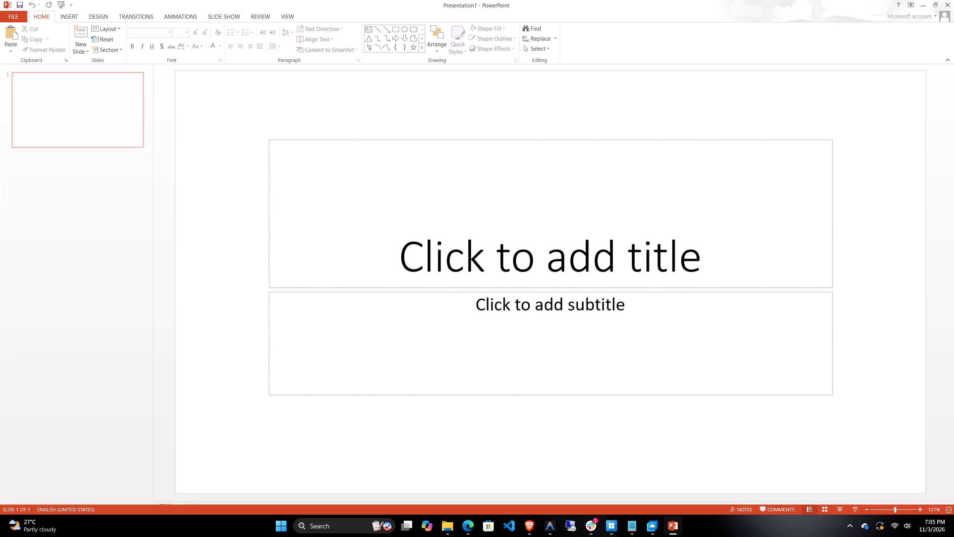
Delete the title and subtitle placeholders from the first slide.
{"action": "left_click", "coordinate": [392, 142]}
{"action": "left_click", "coordinate": [388, 138]}
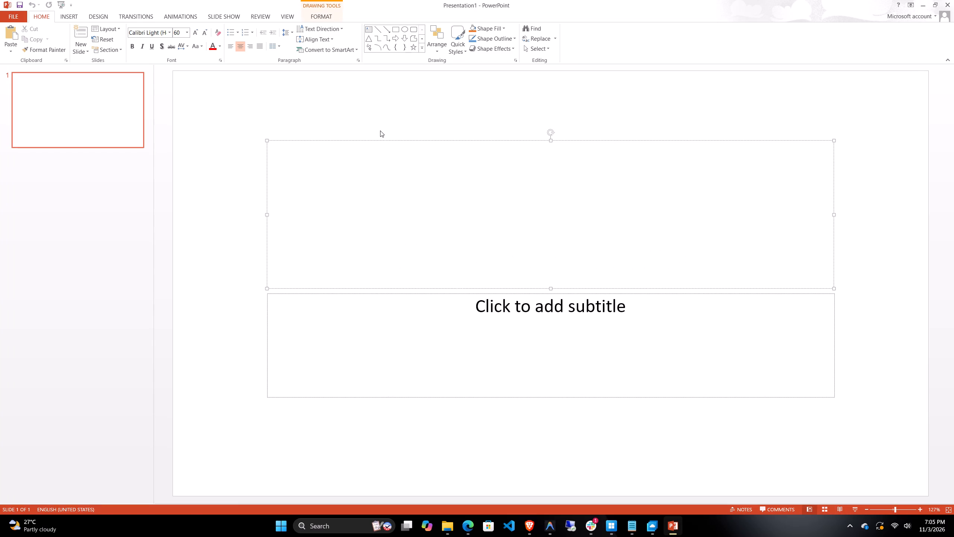
{"action": "key", "text": "Delete"}
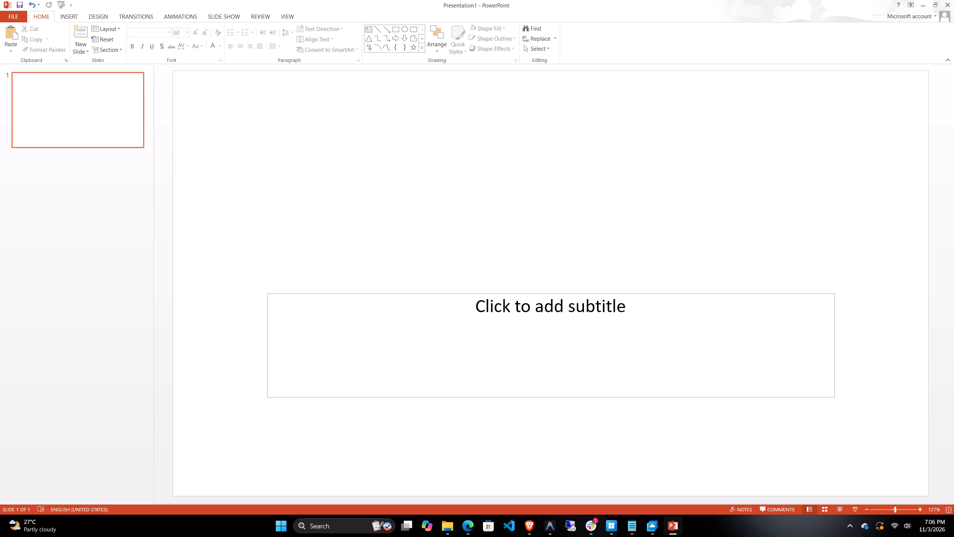
{"action": "left_click", "coordinate": [442, 293]}
{"action": "key", "text": "Delete"}
Paste the copied Nemichandra portrait onto the empty slide using the Picture paste option.
{"action": "left_click", "coordinate": [271, 144]}
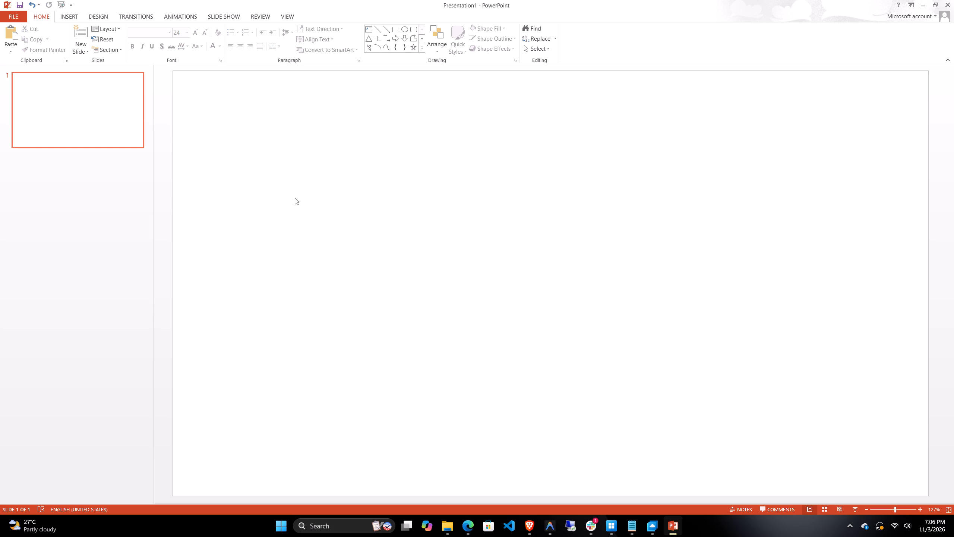
{"action": "key", "text": "ctrl+v"}
{"action": "left_click", "coordinate": [344, 218]}
{"action": "left_click", "coordinate": [341, 215]}
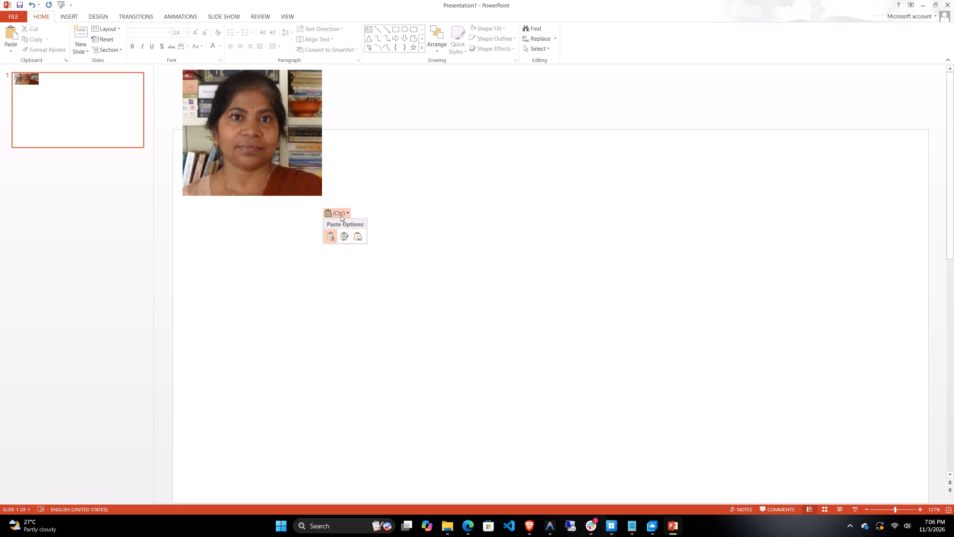
{"action": "left_click", "coordinate": [364, 240]}
{"action": "left_click", "coordinate": [361, 238]}
Move the Nemichandra portrait to the slide's upper-left corner and enlarge it slightly.
{"action": "left_click_drag", "start_coordinate": [482, 256], "coordinate": [207, 126]}
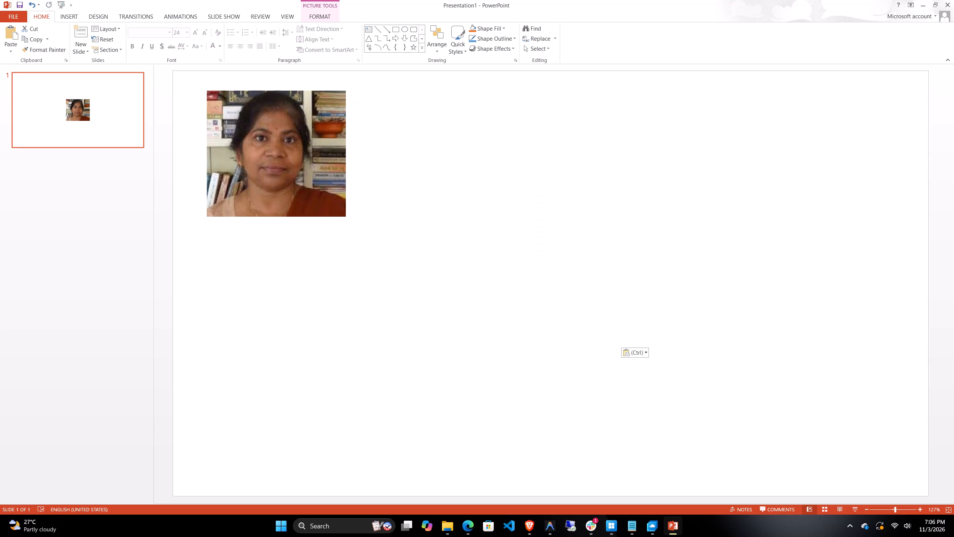
{"action": "left_click_drag", "start_coordinate": [207, 126], "coordinate": [200, 124]}
{"action": "left_click_drag", "start_coordinate": [338, 214], "coordinate": [368, 235], "text": "shift"}
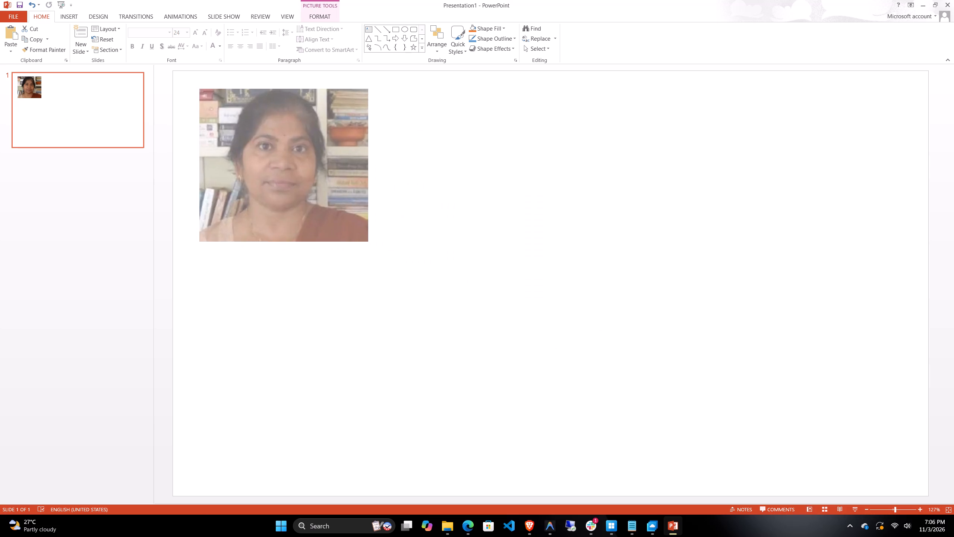
{"action": "left_click_drag", "start_coordinate": [368, 235], "coordinate": [369, 236], "text": "shift"}
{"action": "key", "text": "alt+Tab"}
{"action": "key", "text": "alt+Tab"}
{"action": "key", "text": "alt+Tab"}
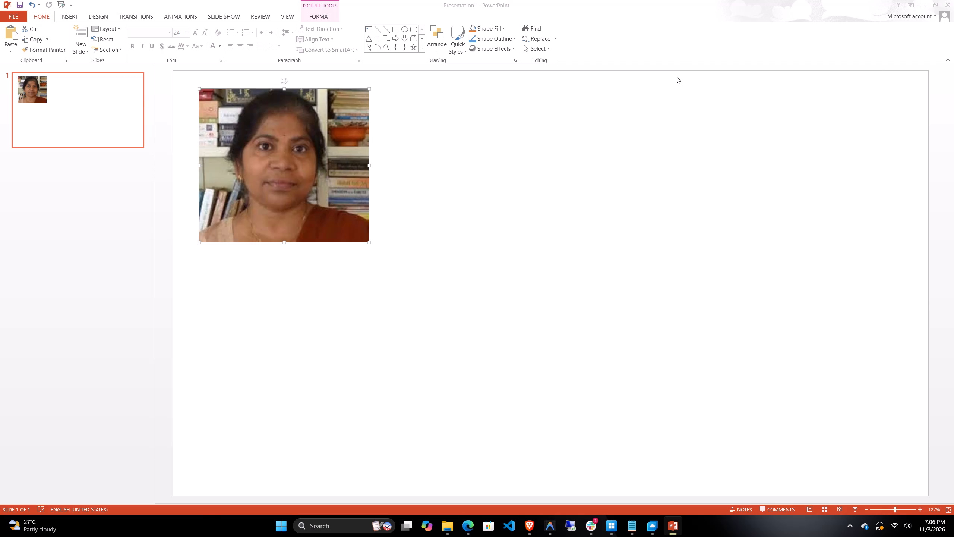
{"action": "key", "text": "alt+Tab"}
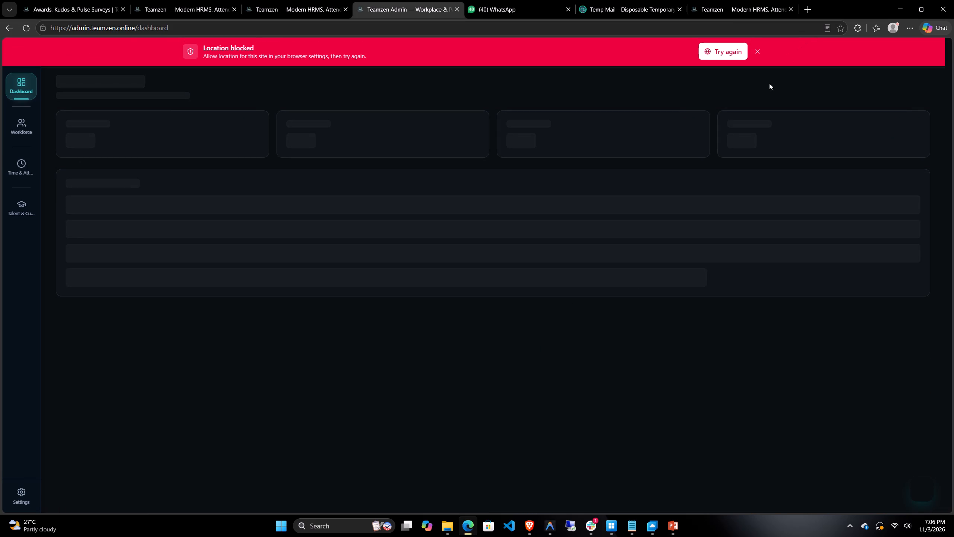
Switch to Brave, search Google Images for charles spencer chaplin and copy the first Wikipedia portrait of him in a suit.
{"action": "left_click", "coordinate": [531, 524]}
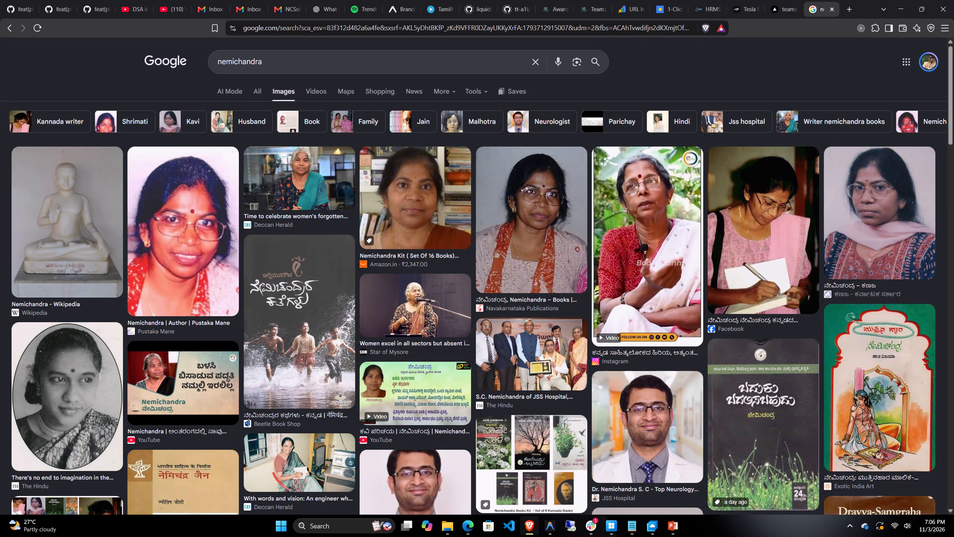
{"action": "left_click_drag", "start_coordinate": [498, 64], "coordinate": [135, 73]}
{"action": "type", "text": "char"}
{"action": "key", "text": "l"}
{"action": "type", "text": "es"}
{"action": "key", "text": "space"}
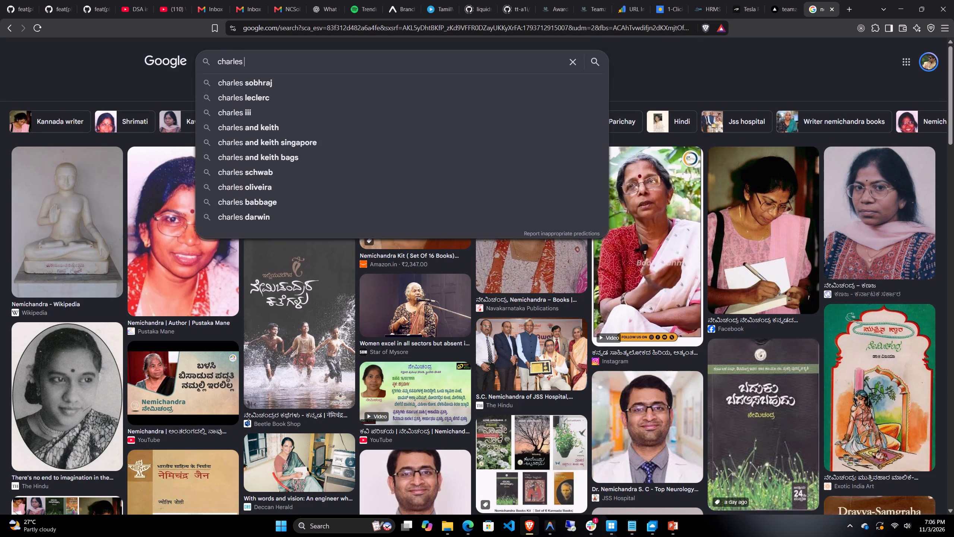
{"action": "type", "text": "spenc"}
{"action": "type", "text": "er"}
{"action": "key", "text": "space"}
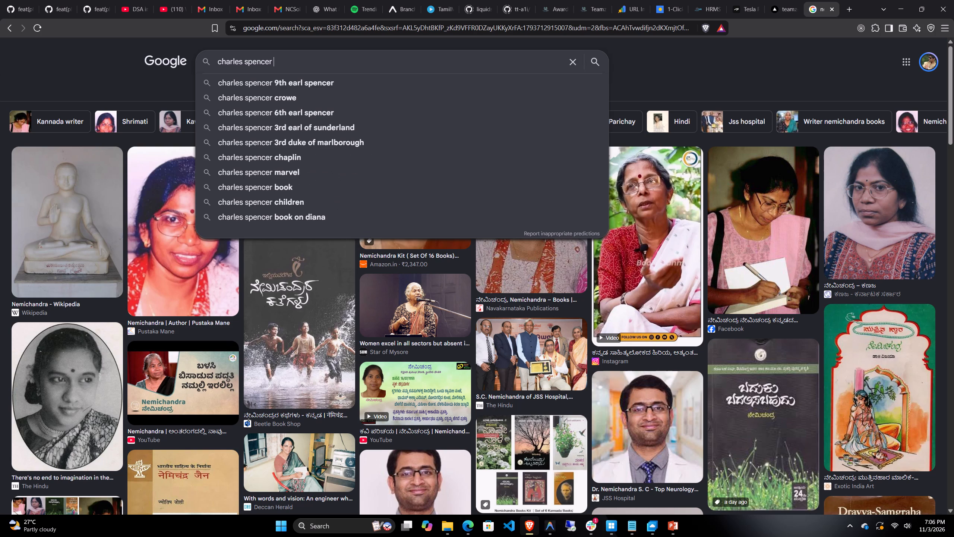
{"action": "left_click", "coordinate": [309, 160]}
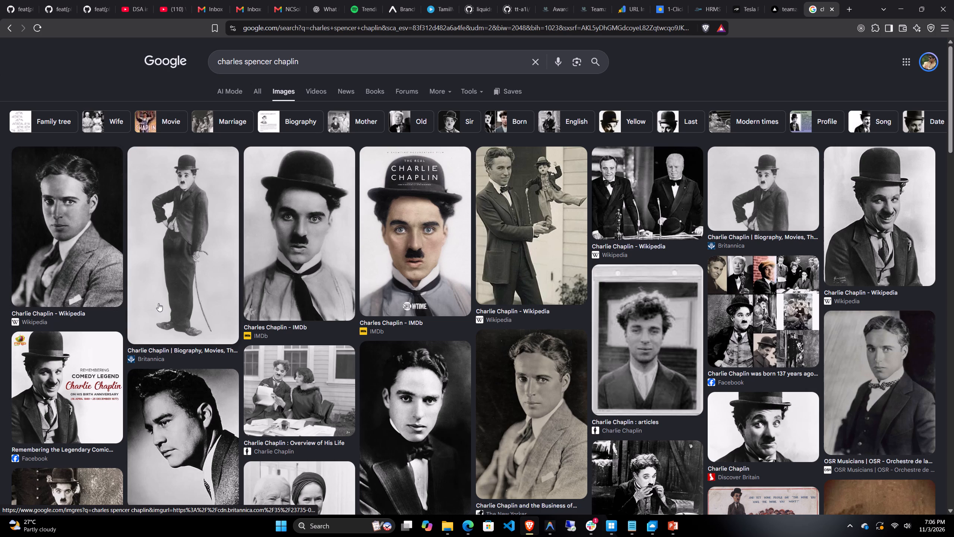
{"action": "scroll", "coordinate": [158, 303], "scroll_direction": "down", "scroll_amount": 1}
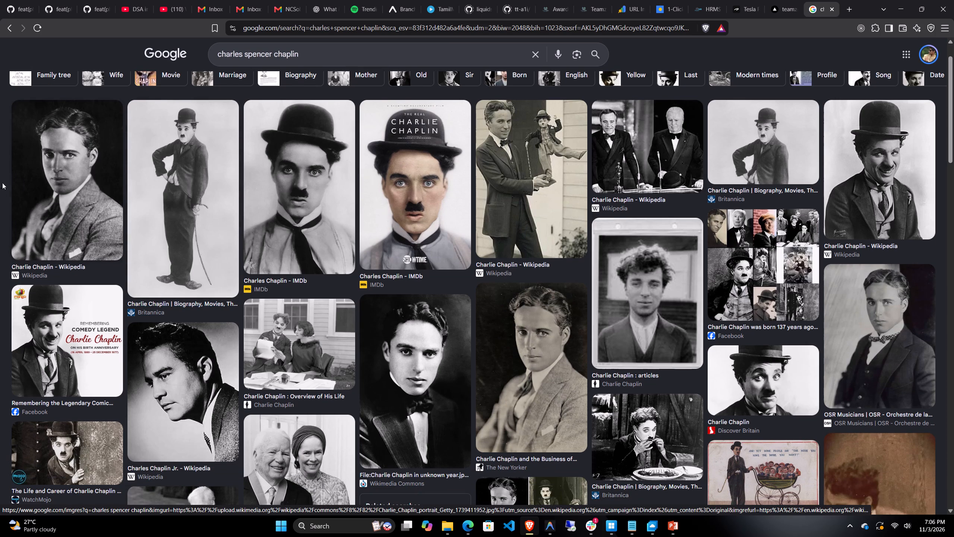
{"action": "right_click", "coordinate": [61, 195]}
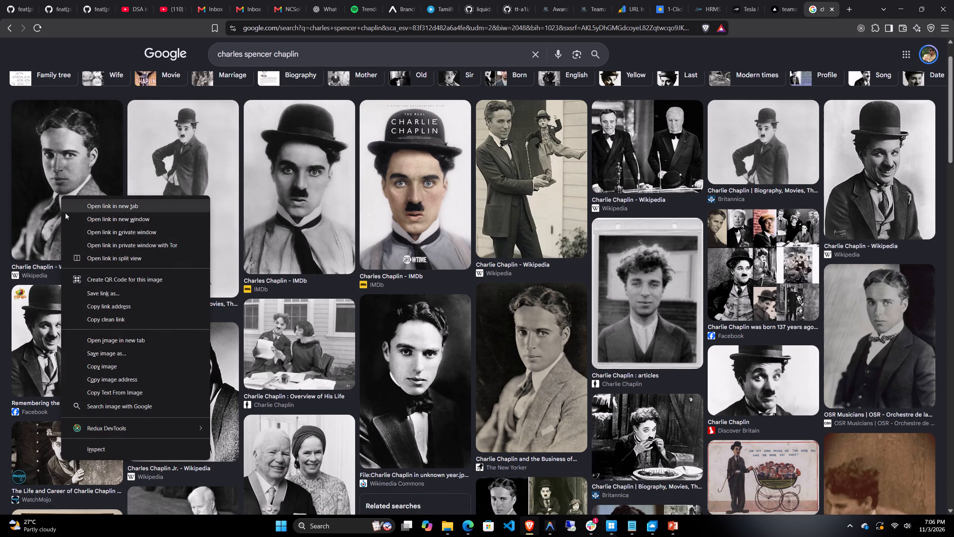
{"action": "left_click", "coordinate": [113, 369]}
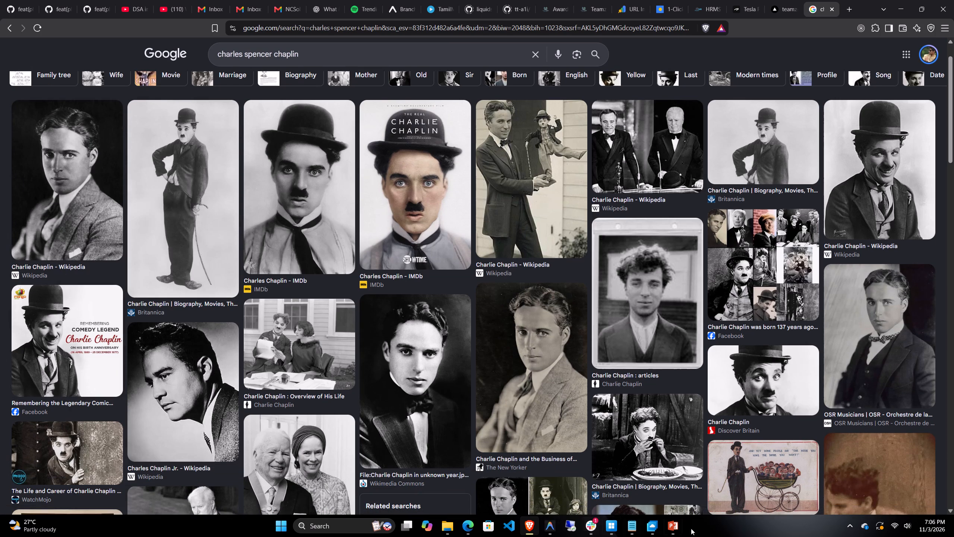
Switch to PowerPoint and paste the copied Chaplin portrait onto the slide using the Picture paste option.
{"action": "left_click", "coordinate": [676, 530]}
{"action": "left_click", "coordinate": [572, 276]}
{"action": "key", "text": "ctrl+v"}
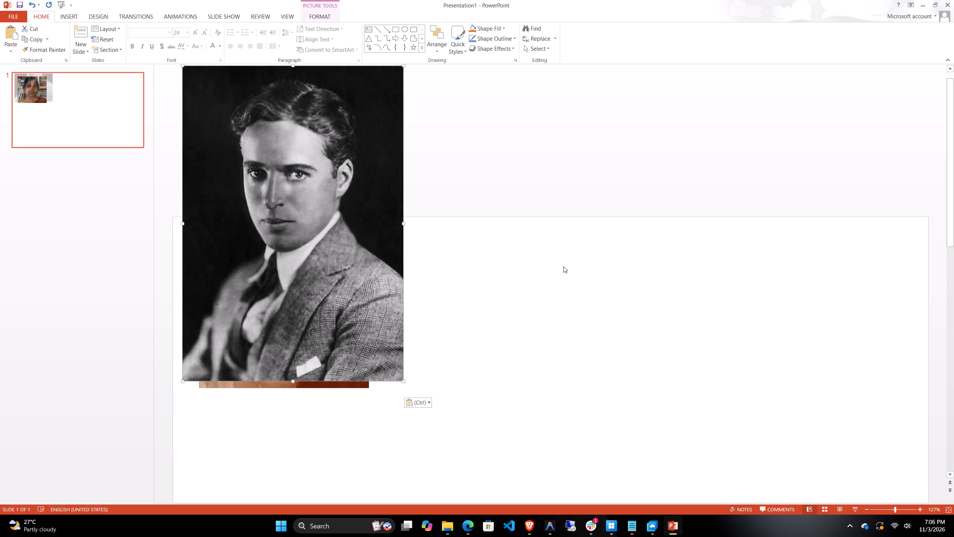
{"action": "left_click", "coordinate": [422, 404]}
{"action": "left_click", "coordinate": [440, 423]}
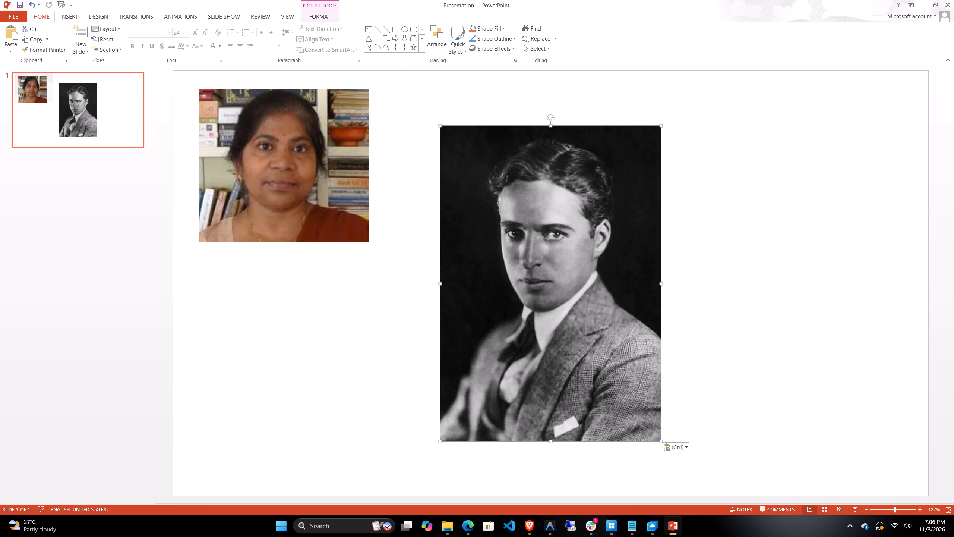
Shrink the Chaplin portrait, move it beside the Nemichandra portrait, and match its top edge and height, with slightly widened proportions.
{"action": "left_click_drag", "start_coordinate": [440, 126], "coordinate": [540, 230], "text": "shift"}
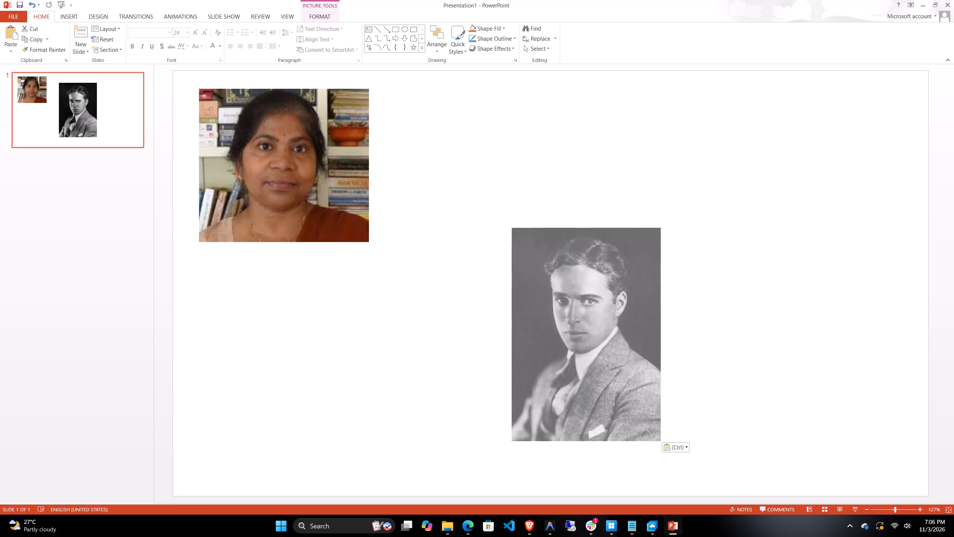
{"action": "left_click_drag", "start_coordinate": [540, 230], "coordinate": [541, 231], "text": "shift"}
{"action": "left_click_drag", "start_coordinate": [583, 339], "coordinate": [446, 194]}
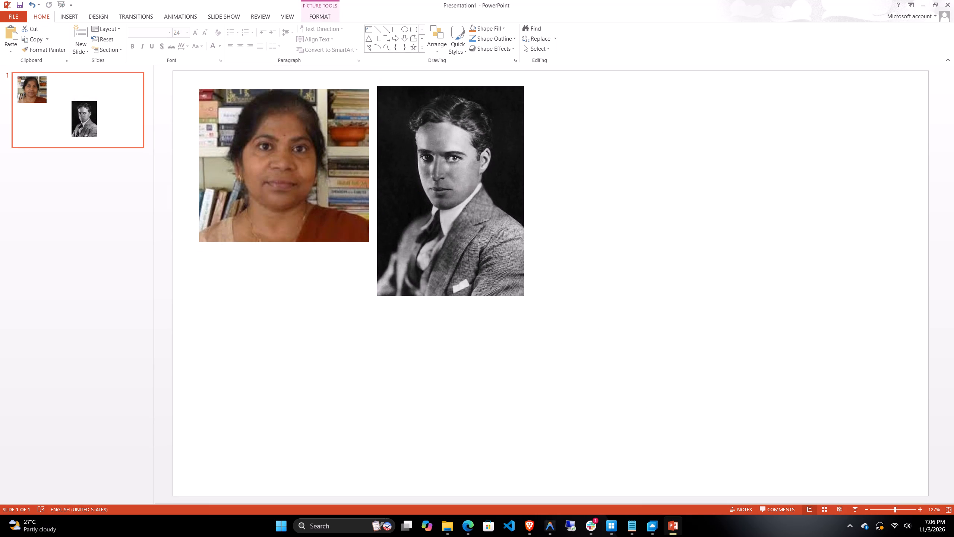
{"action": "left_click_drag", "start_coordinate": [446, 194], "coordinate": [446, 195]}
{"action": "left_click_drag", "start_coordinate": [523, 300], "coordinate": [481, 229], "text": "shift"}
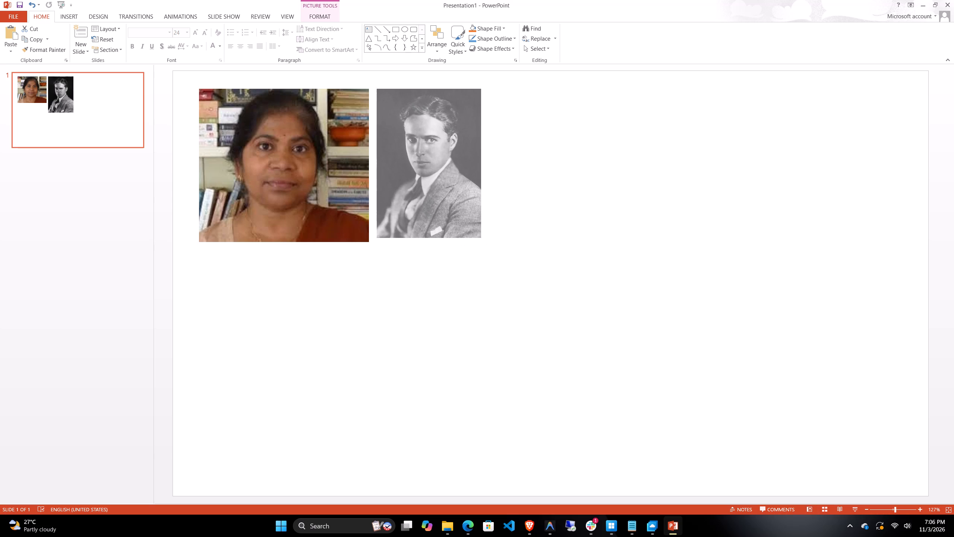
{"action": "left_click_drag", "start_coordinate": [481, 229], "coordinate": [483, 240], "text": "shift"}
{"action": "left_click_drag", "start_coordinate": [483, 165], "coordinate": [502, 172], "text": "shift"}
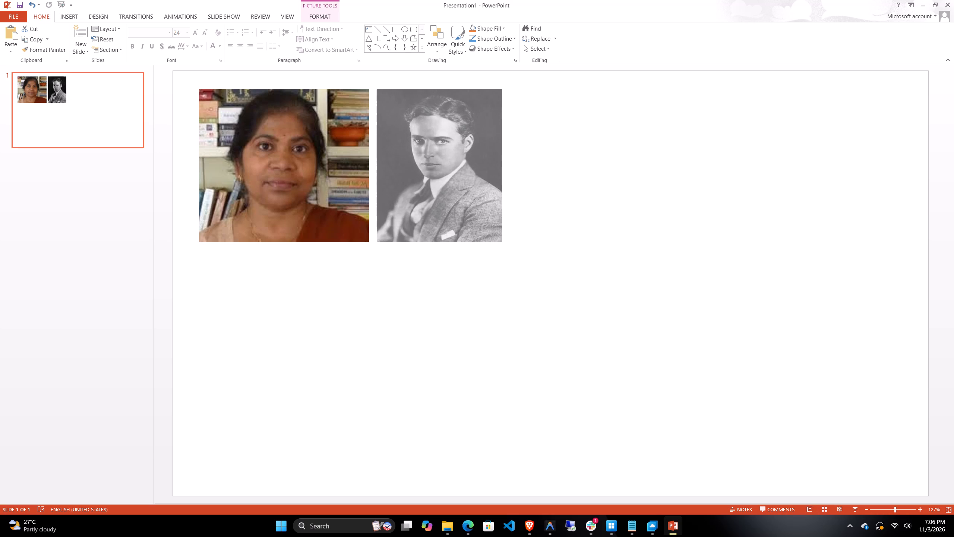
{"action": "left_click_drag", "start_coordinate": [502, 172], "coordinate": [501, 172], "text": "shift"}
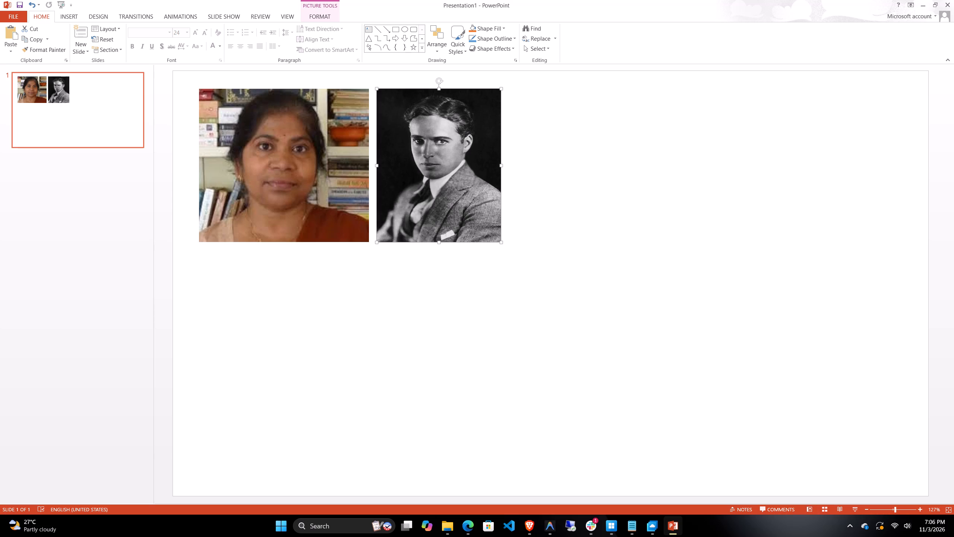
Narrow the Nemichandra portrait to nearly the Chaplin portrait's width and shift the Chaplin portrait closer to it.
{"action": "left_click", "coordinate": [268, 168]}
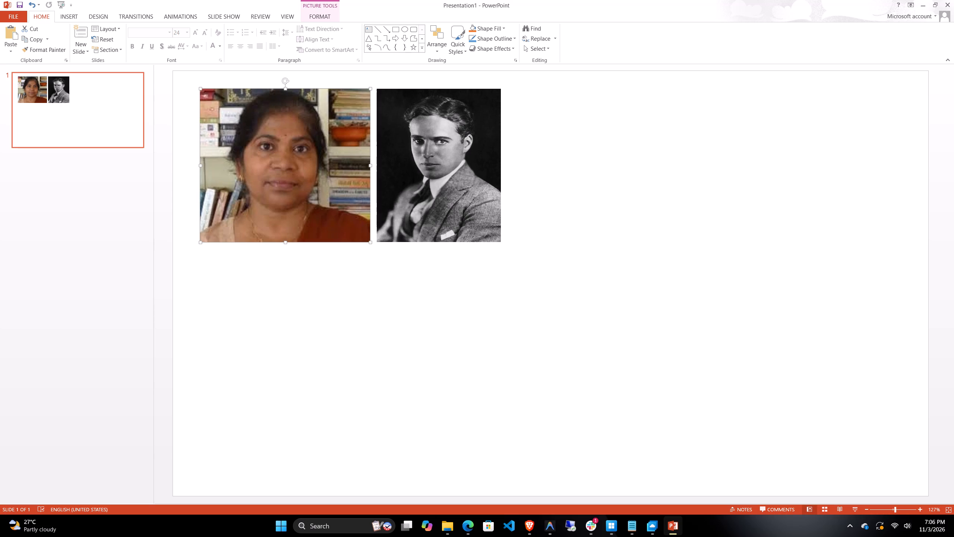
{"action": "left_click_drag", "start_coordinate": [370, 166], "coordinate": [352, 167], "text": "shift"}
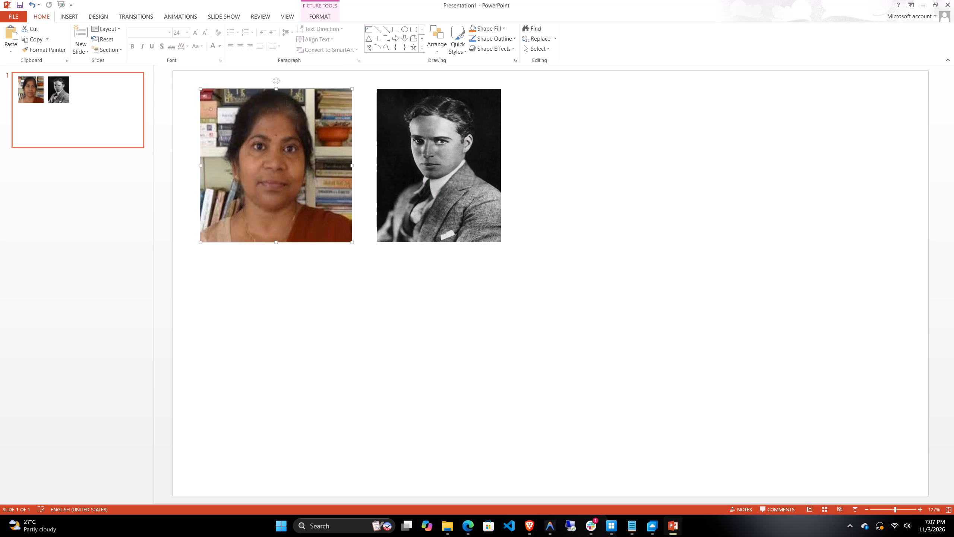
{"action": "left_click_drag", "start_coordinate": [419, 187], "coordinate": [402, 185]}
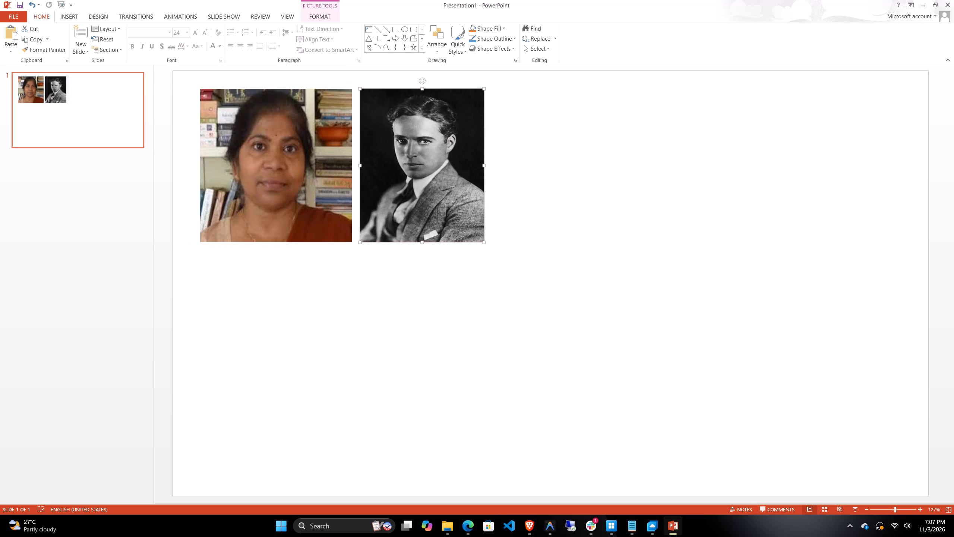
{"action": "left_click", "coordinate": [341, 228]}
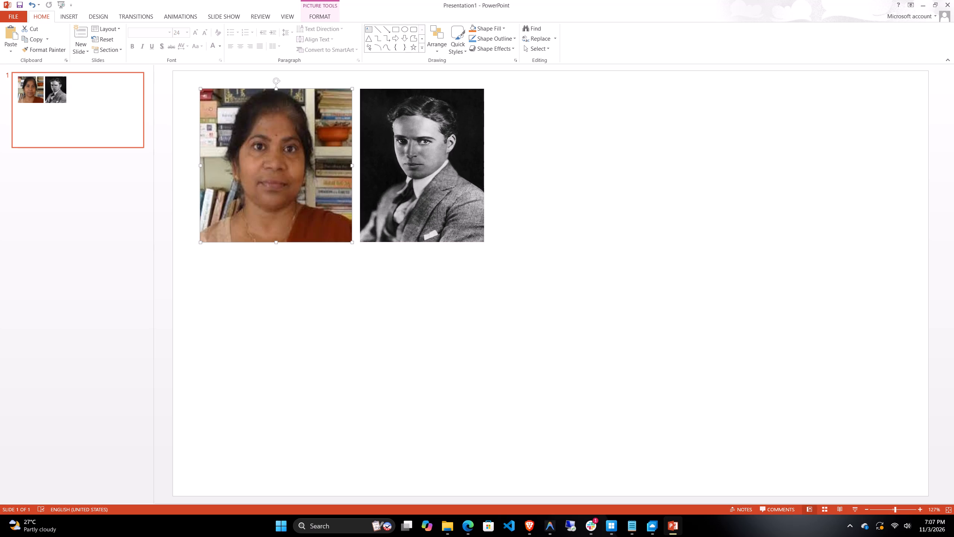
{"action": "left_click_drag", "start_coordinate": [352, 166], "coordinate": [332, 166], "text": "shift"}
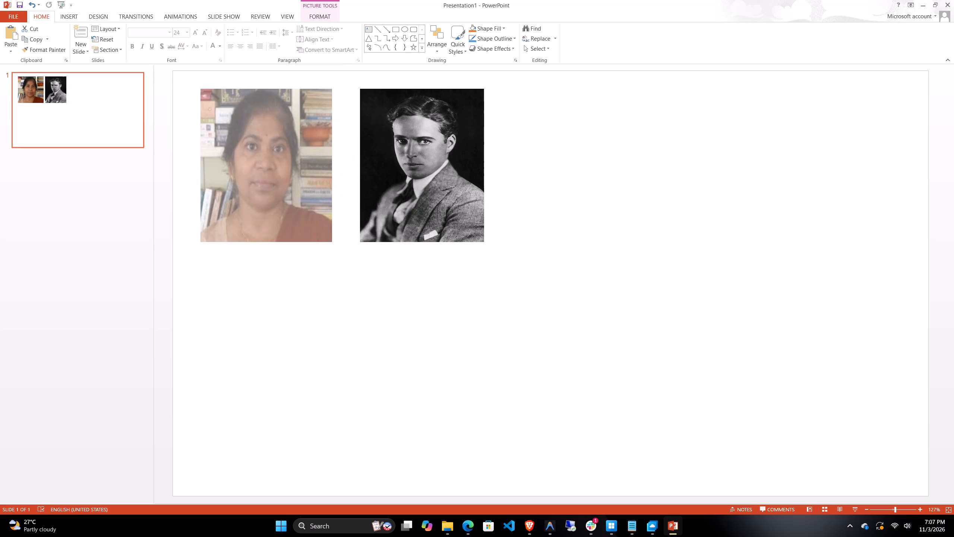
{"action": "left_click_drag", "start_coordinate": [332, 166], "coordinate": [333, 166], "text": "shift"}
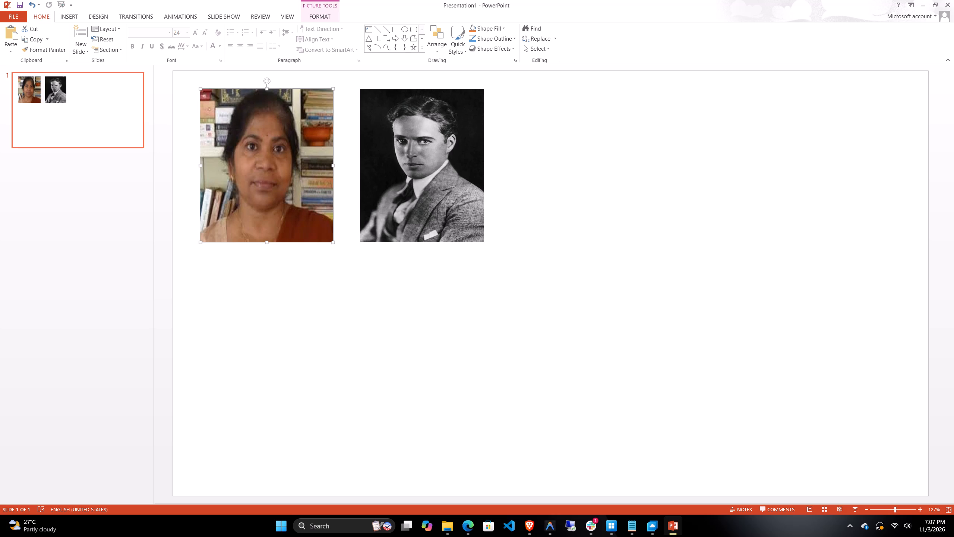
{"action": "left_click_drag", "start_coordinate": [432, 185], "coordinate": [425, 185]}
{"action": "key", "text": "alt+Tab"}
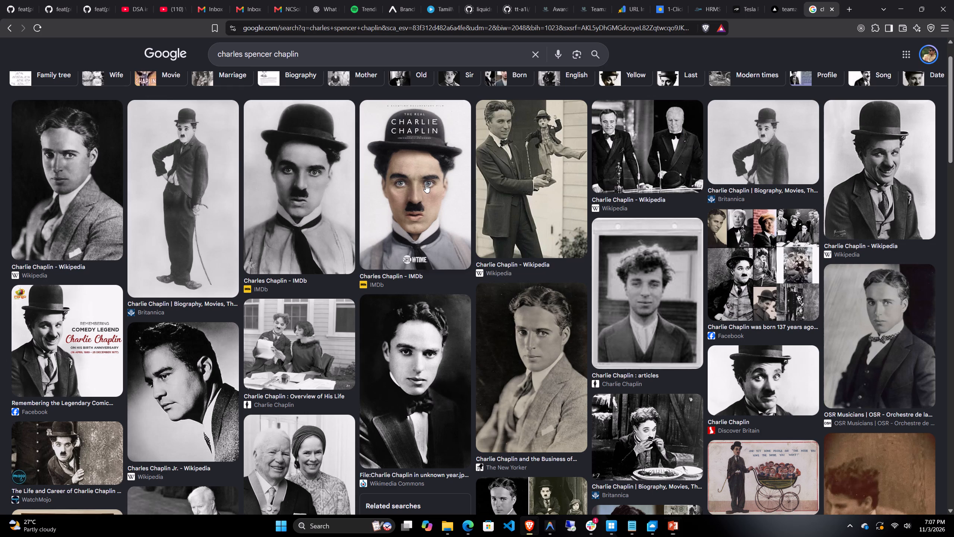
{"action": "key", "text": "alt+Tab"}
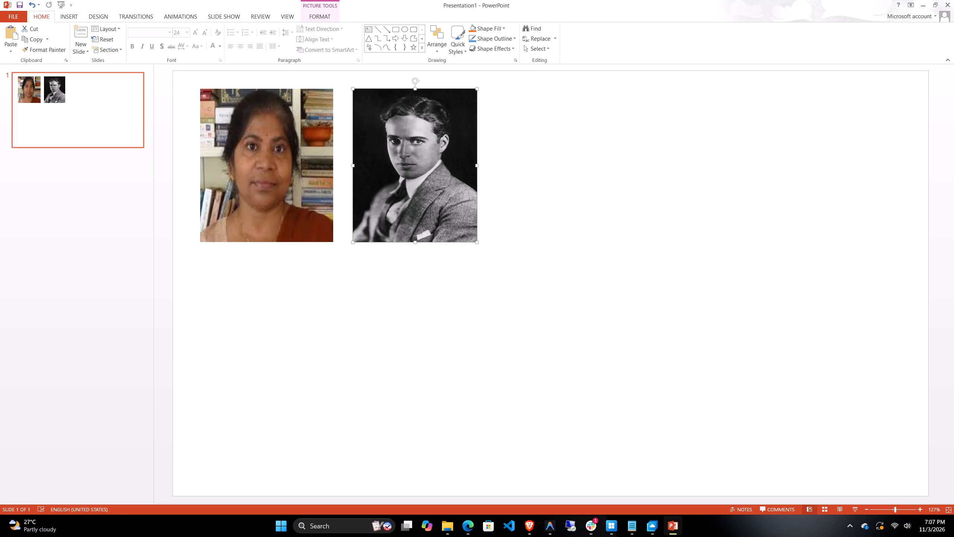
Copy both portraits together, paste a duplicate pair and place it in the same row, just after the original Chaplin portrait.
{"action": "left_click_drag", "start_coordinate": [243, 318], "coordinate": [440, 189]}
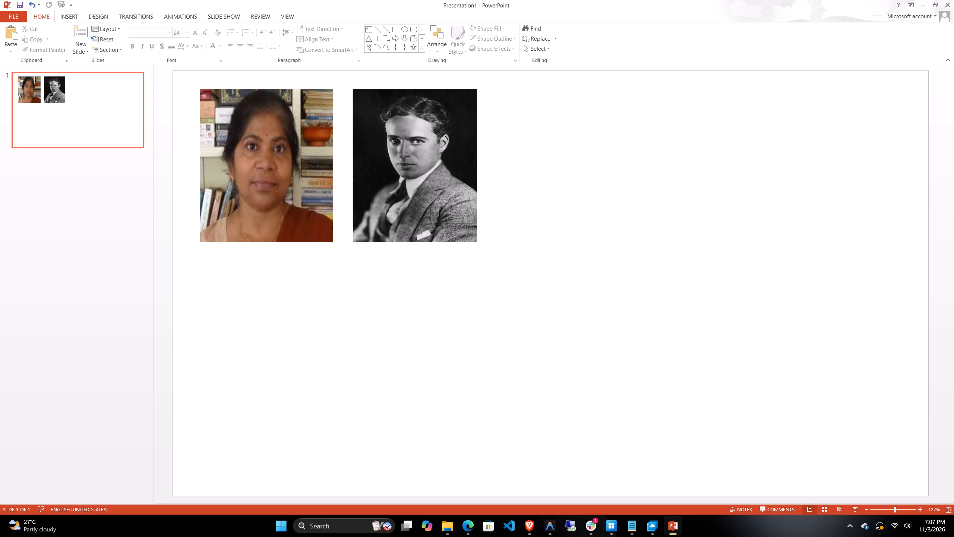
{"action": "left_click", "coordinate": [282, 158]}
{"action": "left_click", "coordinate": [413, 176], "text": "ctrl"}
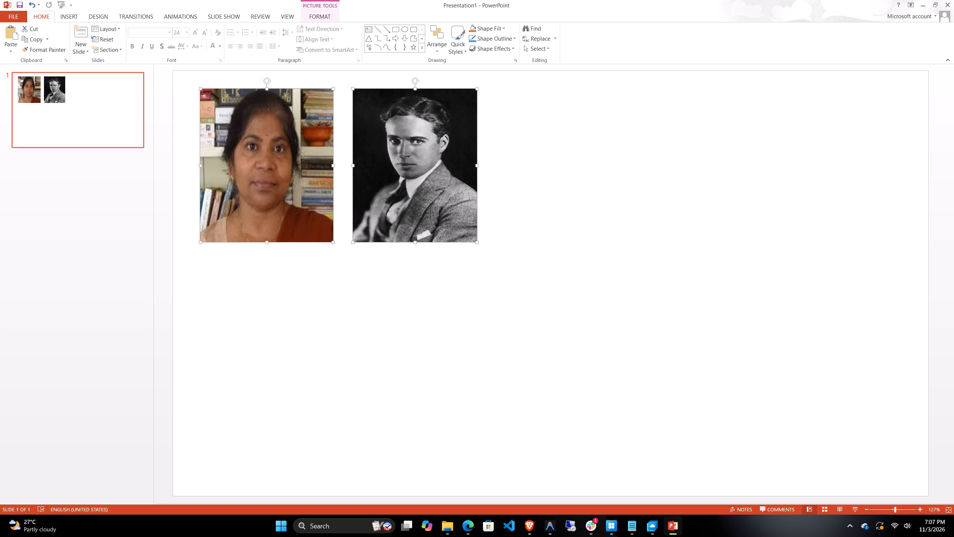
{"action": "key", "text": "ctrl+c"}
{"action": "key", "text": "ctrl+v"}
{"action": "left_click_drag", "start_coordinate": [409, 192], "coordinate": [464, 220], "text": "shift"}
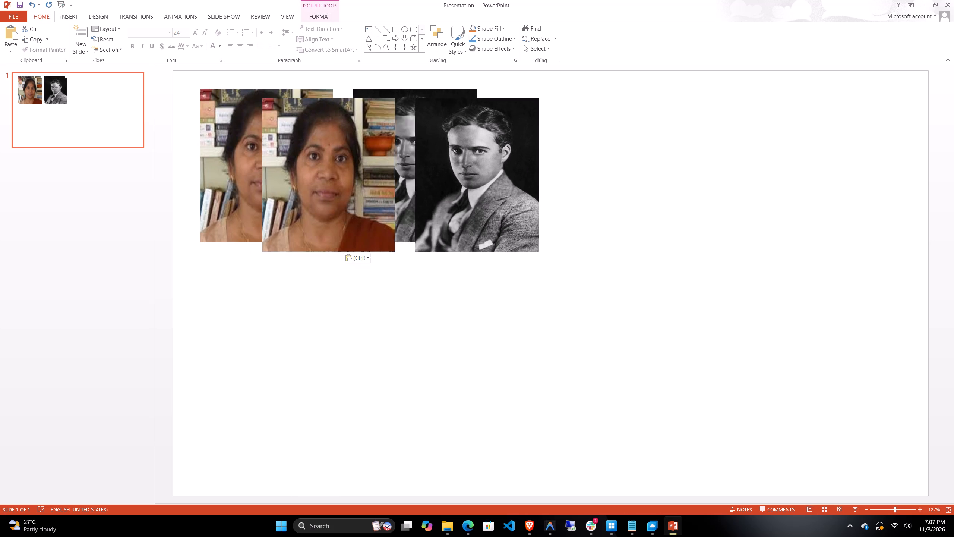
{"action": "left_click_drag", "start_coordinate": [464, 220], "coordinate": [684, 182], "text": "shift"}
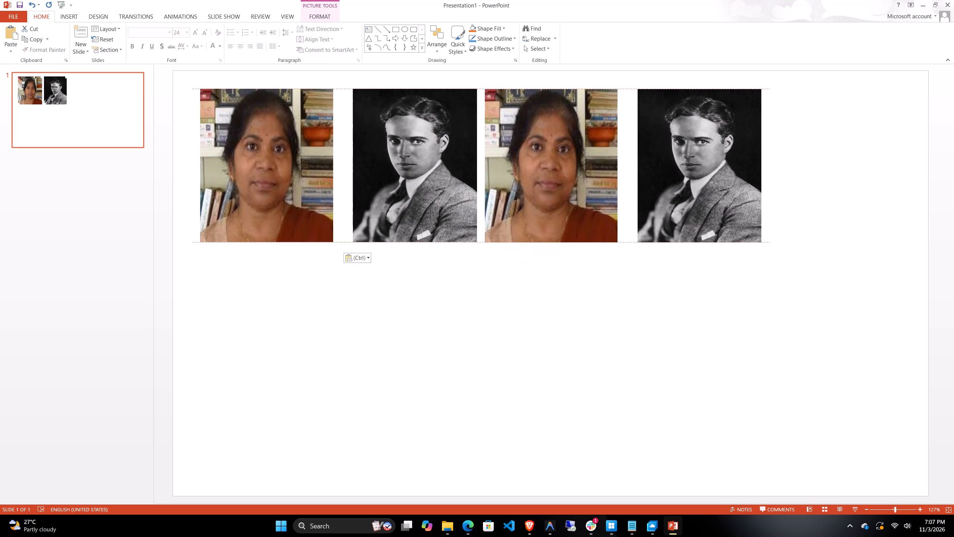
{"action": "left_click_drag", "start_coordinate": [684, 182], "coordinate": [686, 182], "text": "shift"}
Paste another copy of the portrait pair and align it directly below the original pair as a second row.
{"action": "key", "text": "ctrl+v"}
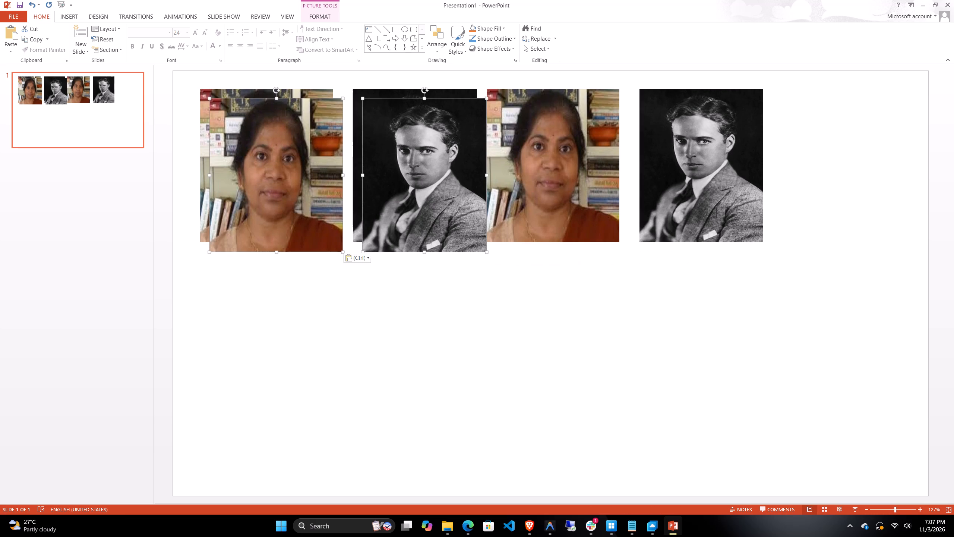
{"action": "left_click_drag", "start_coordinate": [390, 205], "coordinate": [375, 361]}
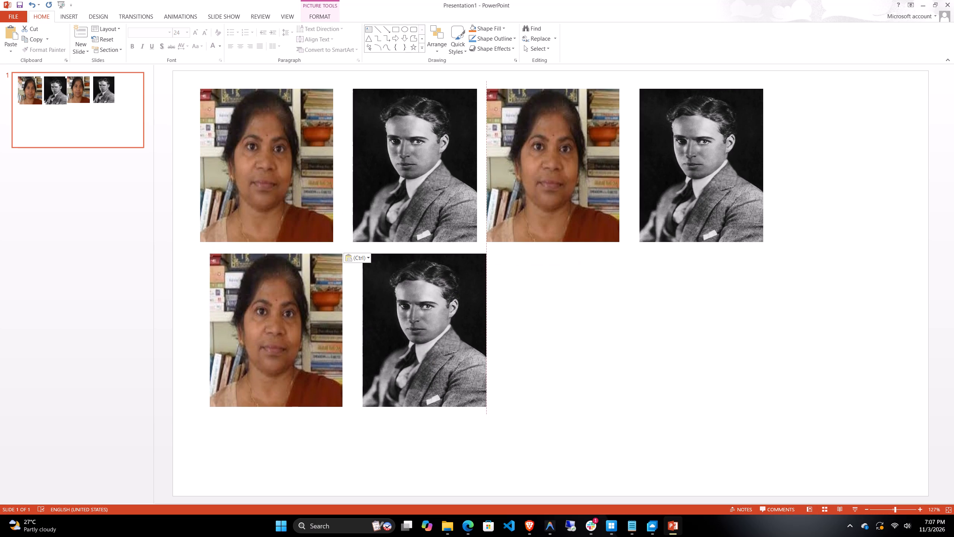
{"action": "left_click_drag", "start_coordinate": [375, 361], "coordinate": [380, 369]}
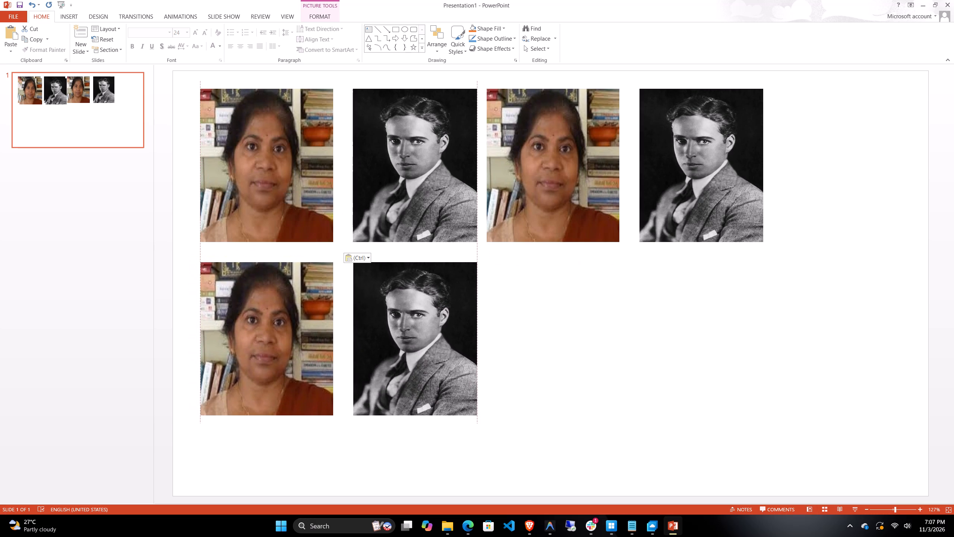
{"action": "left_click_drag", "start_coordinate": [380, 369], "coordinate": [379, 384]}
Paste one more portrait pair and place it at the end of the second row, leaving a wide gap after the first pair.
{"action": "key", "text": "ctrl+v"}
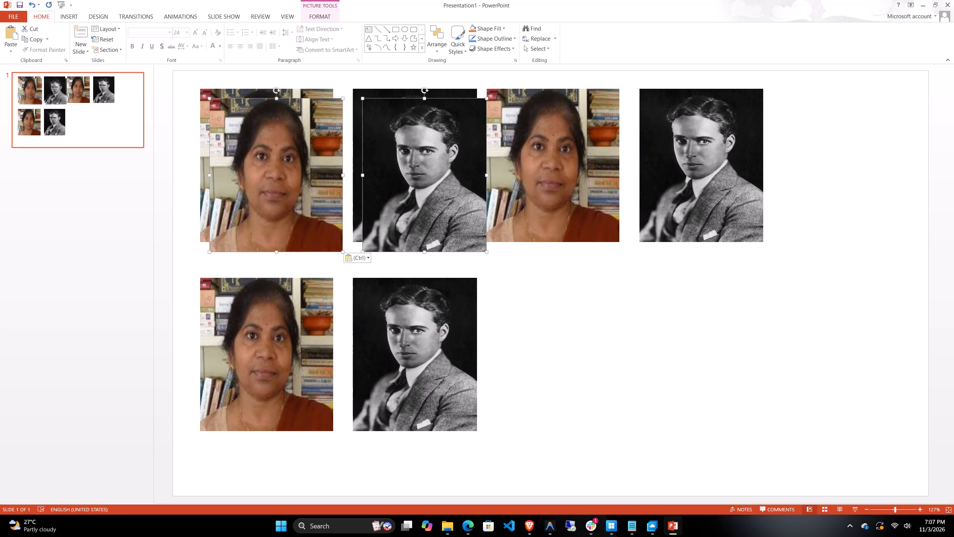
{"action": "left_click_drag", "start_coordinate": [420, 195], "coordinate": [698, 369], "text": "shift"}
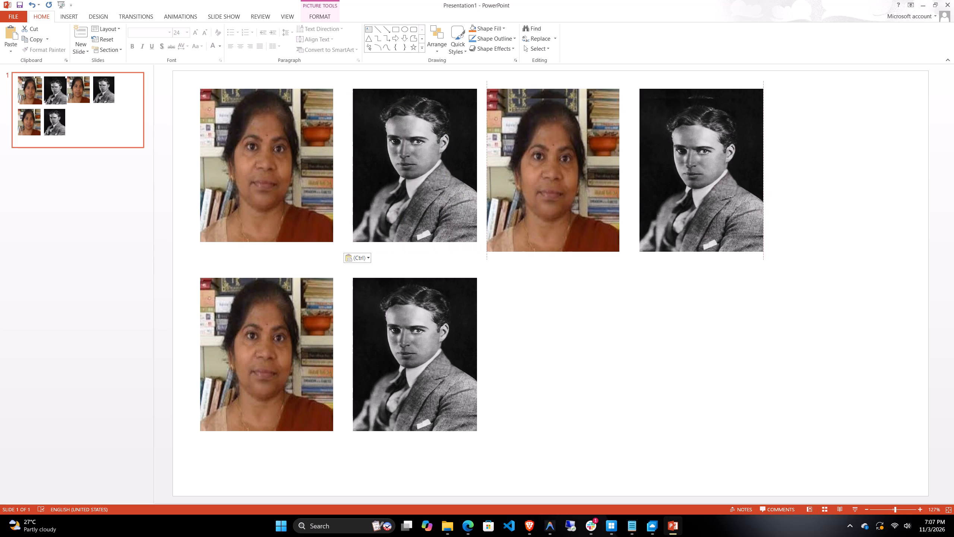
{"action": "left_click_drag", "start_coordinate": [698, 369], "coordinate": [704, 373], "text": "shift"}
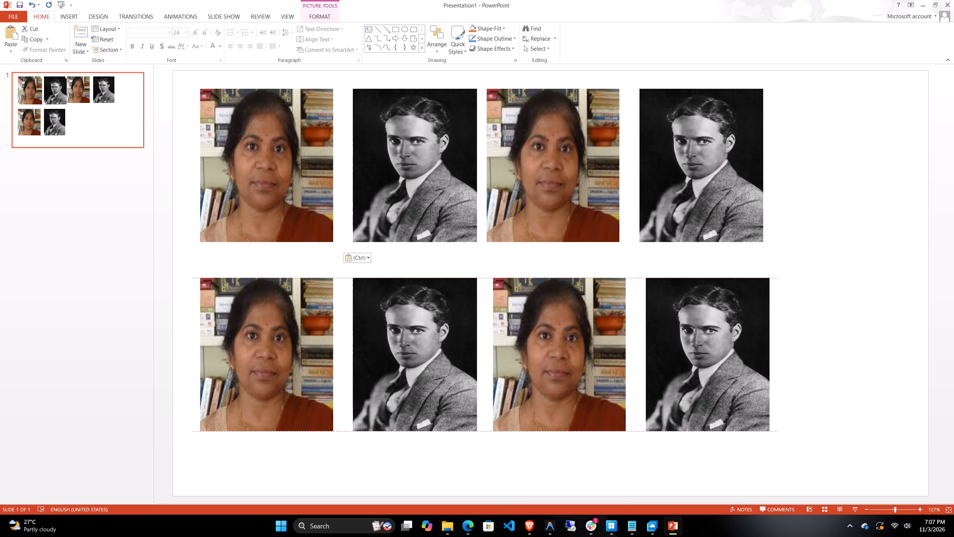
{"action": "left_click_drag", "start_coordinate": [704, 373], "coordinate": [739, 380], "text": "shift"}
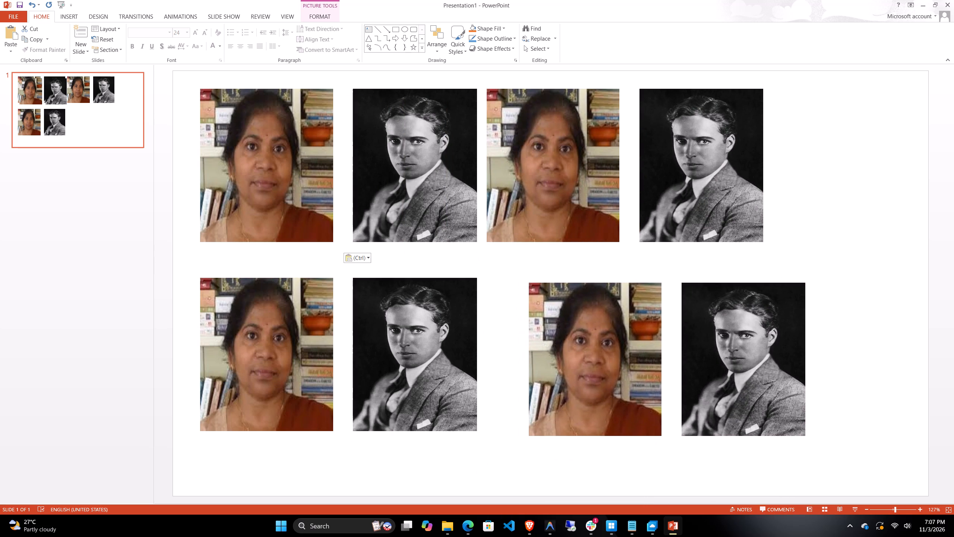
{"action": "left_click_drag", "start_coordinate": [739, 380], "coordinate": [749, 374], "text": "shift"}
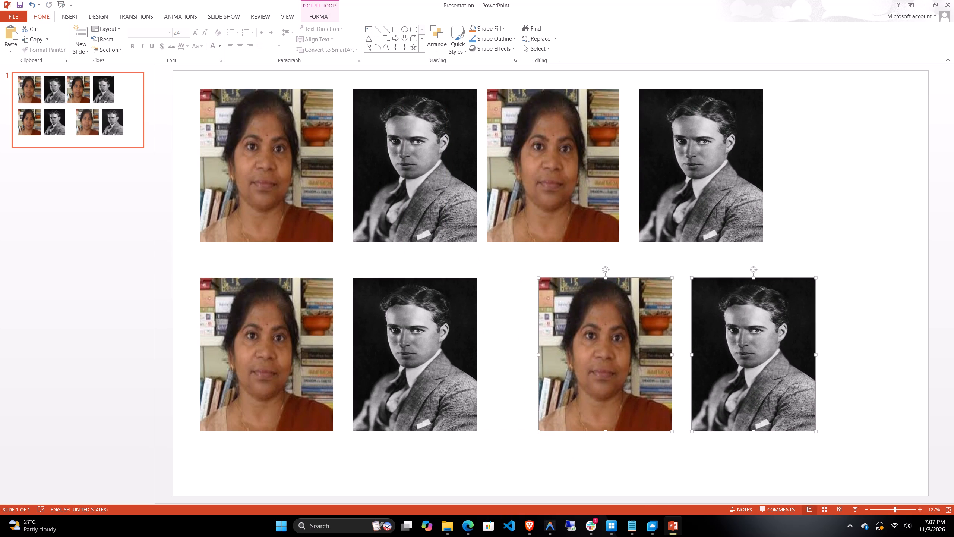
Move the first row's second portrait pair across so it lines up directly above the second row's second pair.
{"action": "left_click", "coordinate": [677, 198]}
{"action": "left_click", "coordinate": [575, 211], "text": "ctrl"}
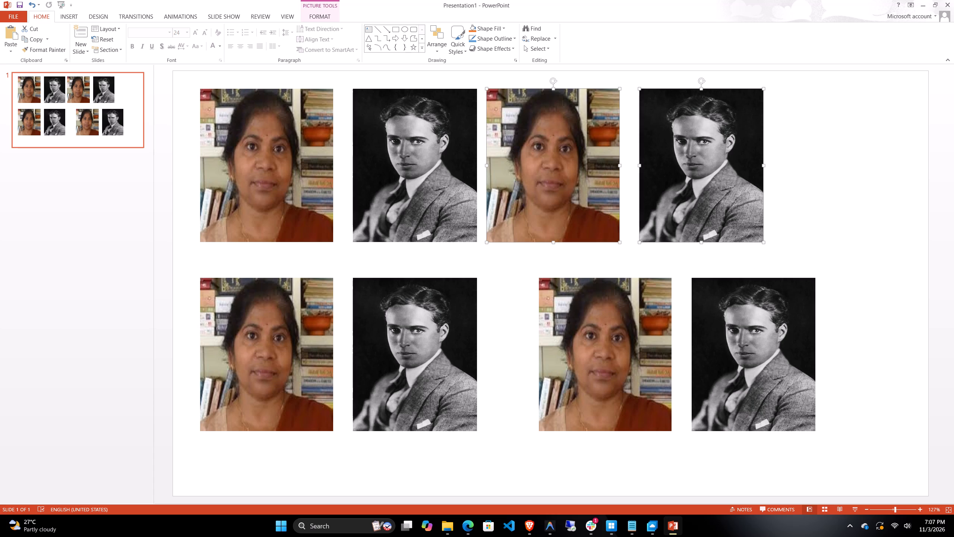
{"action": "left_click_drag", "start_coordinate": [685, 200], "coordinate": [738, 202]}
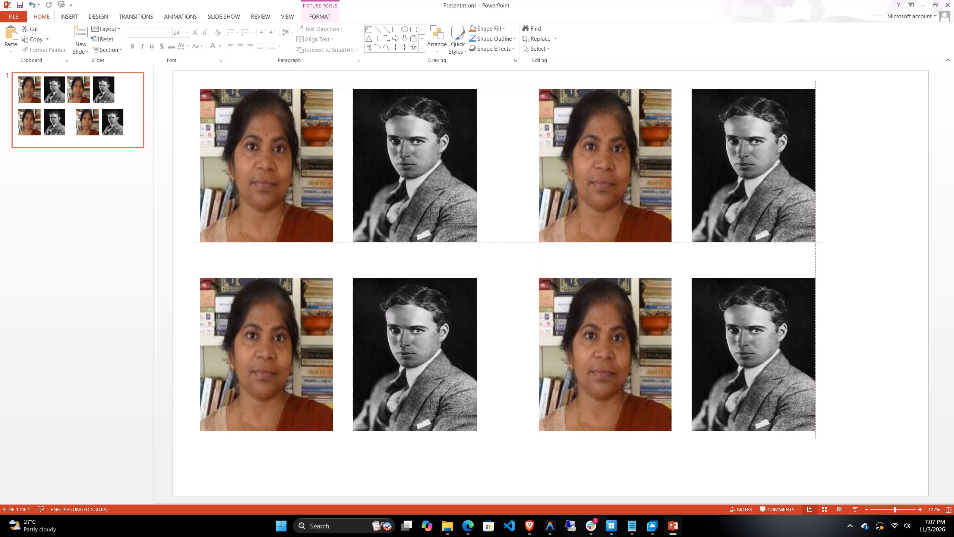
{"action": "left_click_drag", "start_coordinate": [738, 202], "coordinate": [739, 201]}
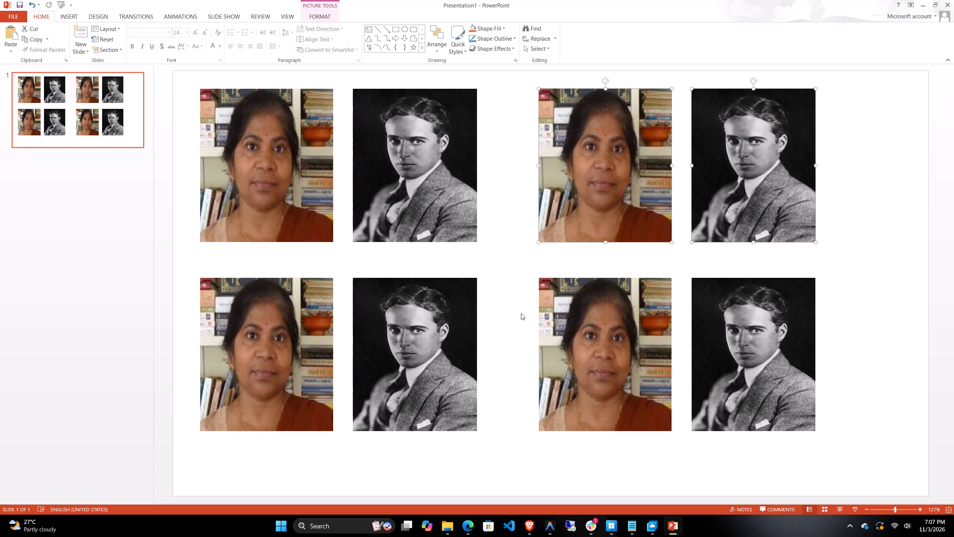
{"action": "left_click", "coordinate": [503, 313]}
Print one colour copy of the slide on the HP Deskjet 1510 series and dismiss the printer's cartridge notice.
{"action": "key", "text": "ctrl+p"}
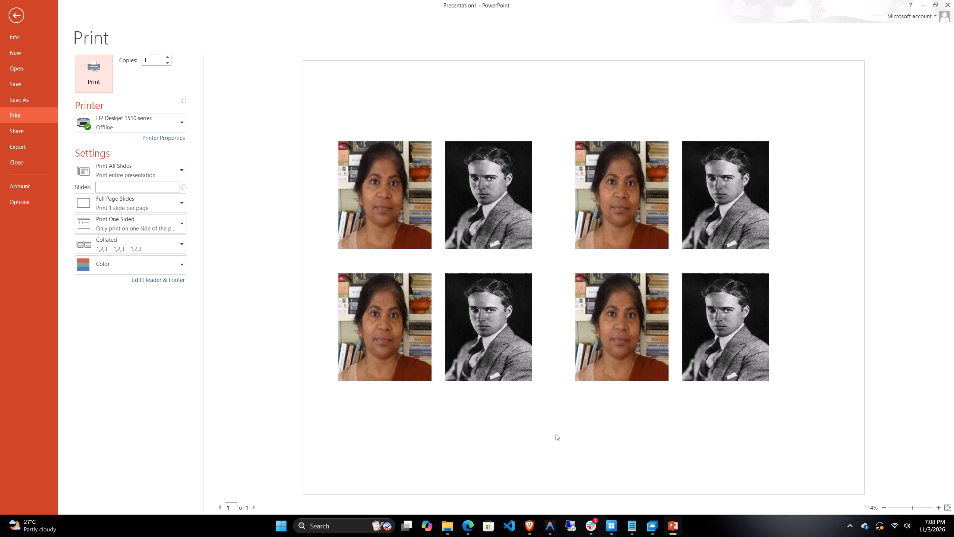
{"action": "left_click", "coordinate": [89, 75]}
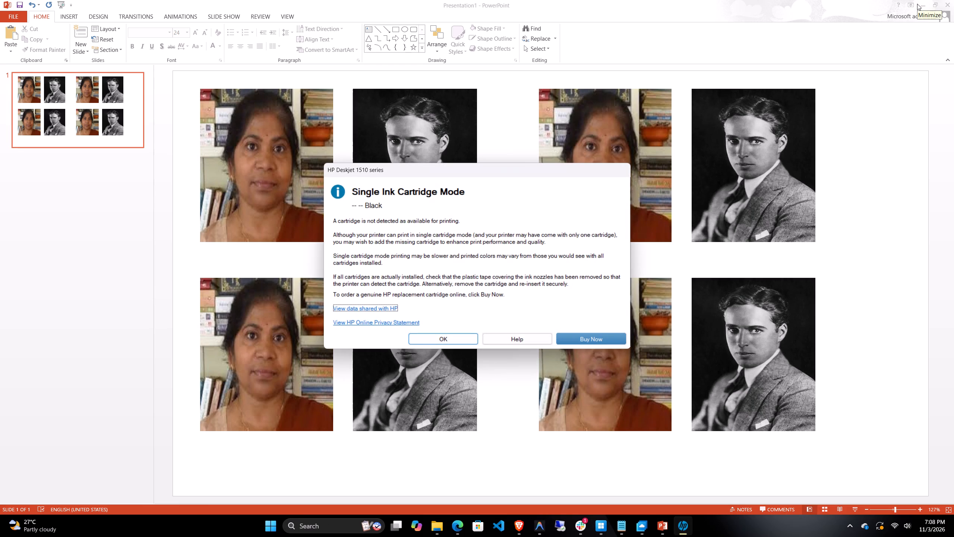
{"action": "left_click", "coordinate": [455, 335]}
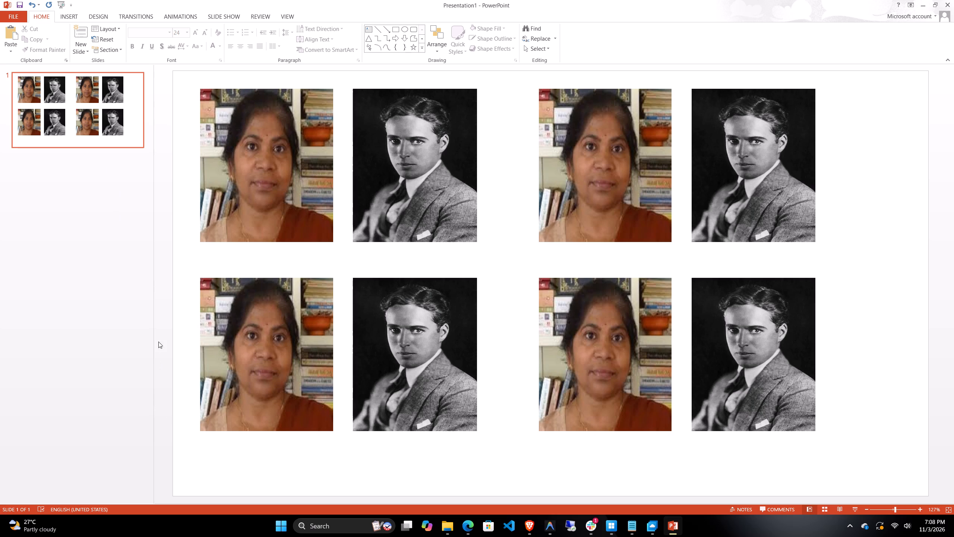
Delete all eight portraits from the slide.
{"action": "key", "text": "ctrl+a"}
{"action": "key", "text": "Delete"}
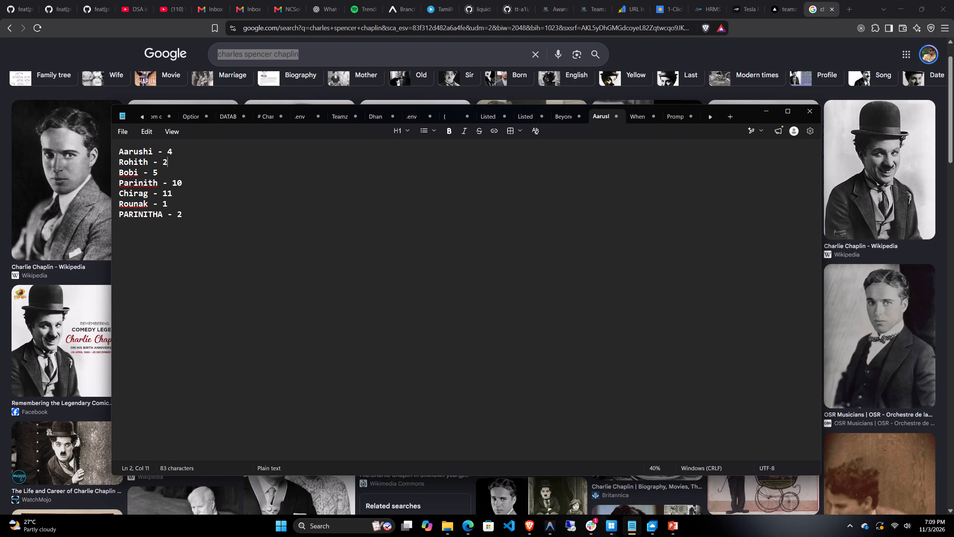
{"action": "left_click", "coordinate": [166, 204]}
{"action": "key", "text": "shift+Return"}
{"action": "type", "text": "khus"}
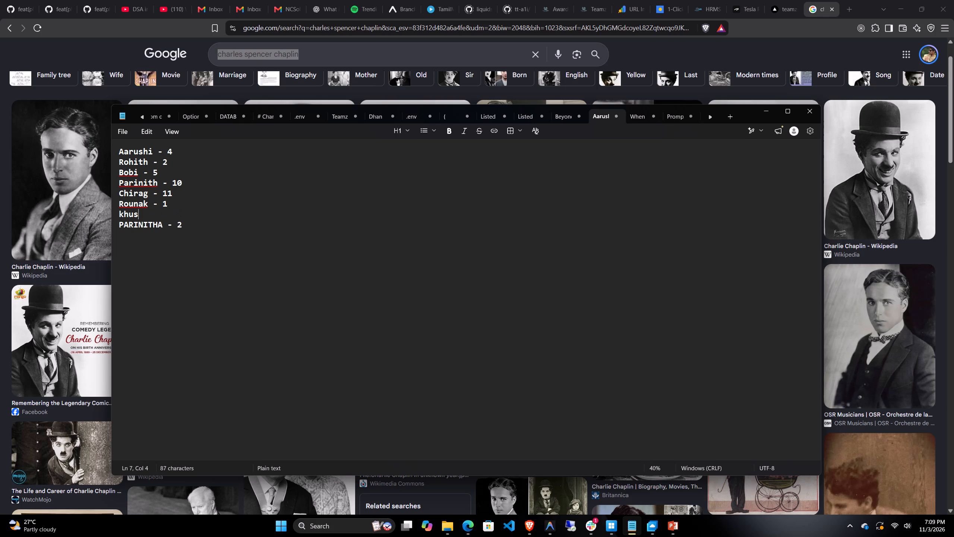
{"action": "type", "text": "hi -"}
{"action": "key", "text": "space"}
{"action": "type", "text": "10"}
{"action": "left_click_drag", "start_coordinate": [167, 214], "coordinate": [172, 215]}
{"action": "key", "text": "1"}
Delete the "Rounak - 1" line from the list without leaving an empty line, and minimise Notepad.
{"action": "left_click_drag", "start_coordinate": [169, 205], "coordinate": [77, 205]}
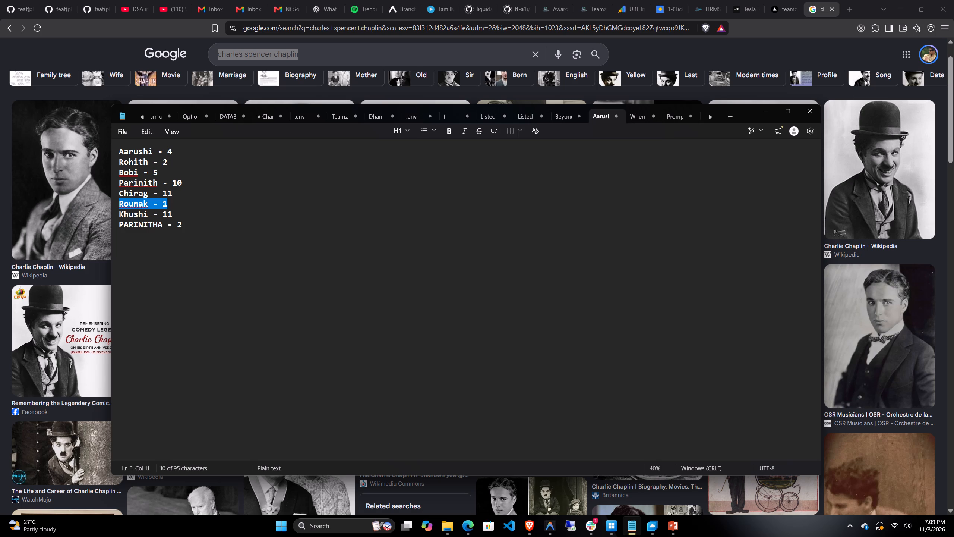
{"action": "left_click_drag", "start_coordinate": [77, 205], "coordinate": [77, 205]}
{"action": "key", "text": "BackSpace"}
{"action": "key", "text": "BackSpace"}
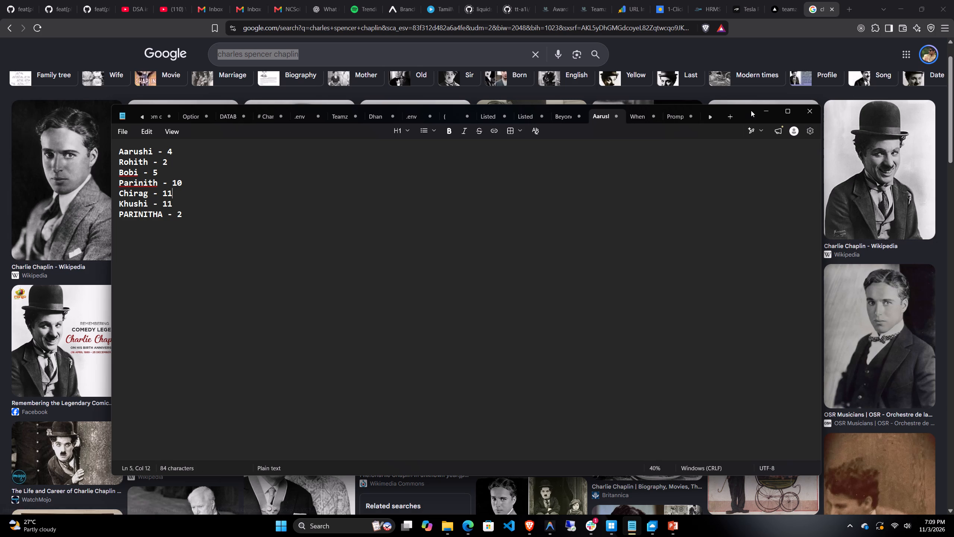
{"action": "left_click", "coordinate": [764, 114]}
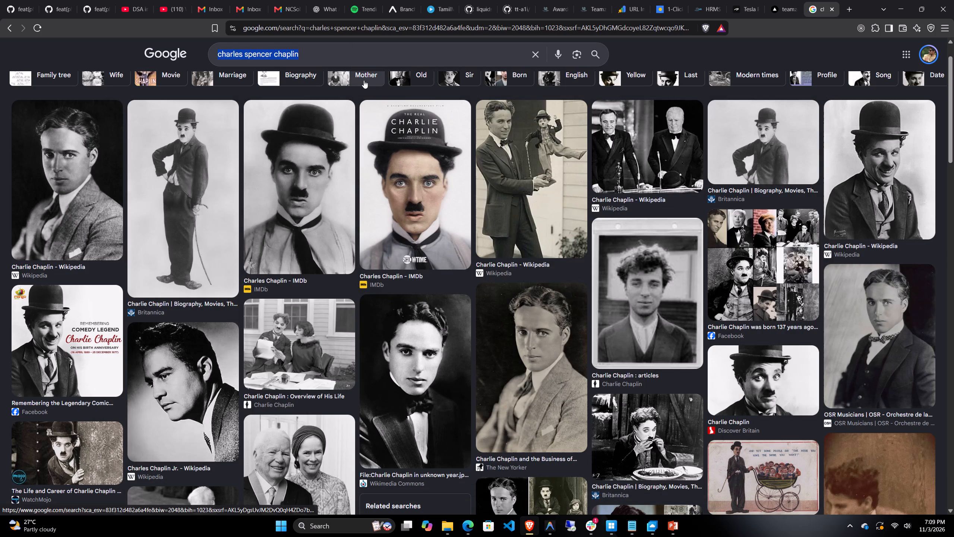
Search Google Images for "types of soil" in Brave.
{"action": "type", "text": "types of soil"}
{"action": "key", "text": "Return"}
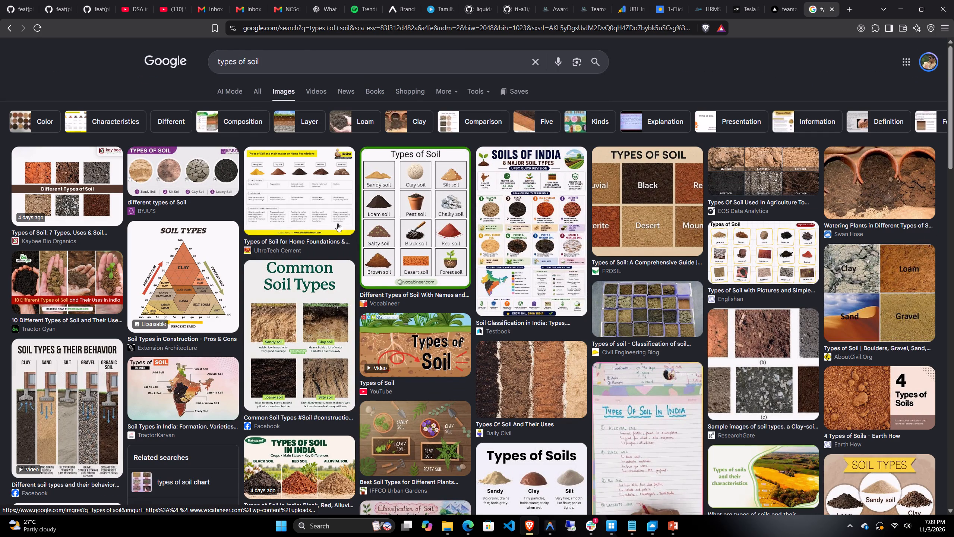
Preview the Kaybee Bio Organics and FROSIL soil images and browse the related results for a suitable labelled picture.
{"action": "left_click", "coordinate": [75, 191]}
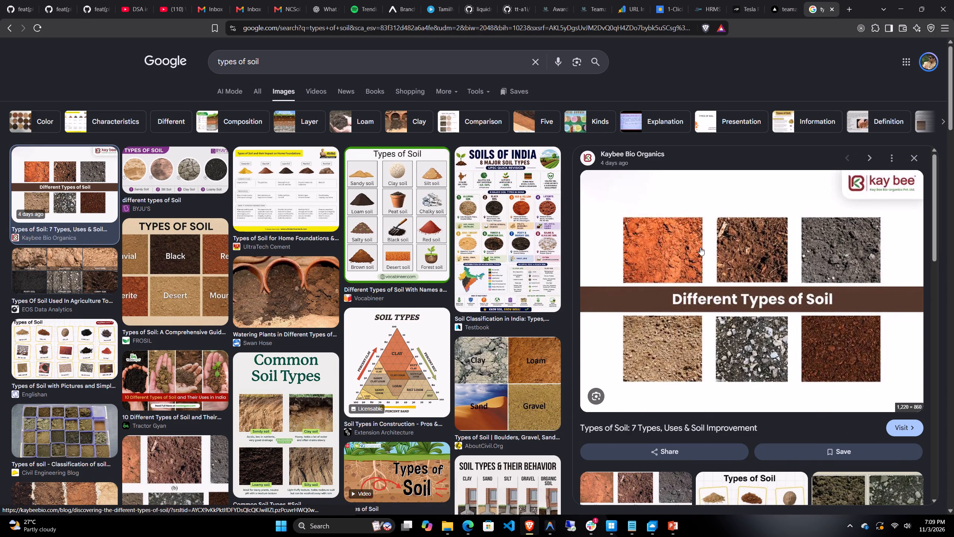
{"action": "left_click", "coordinate": [182, 278]}
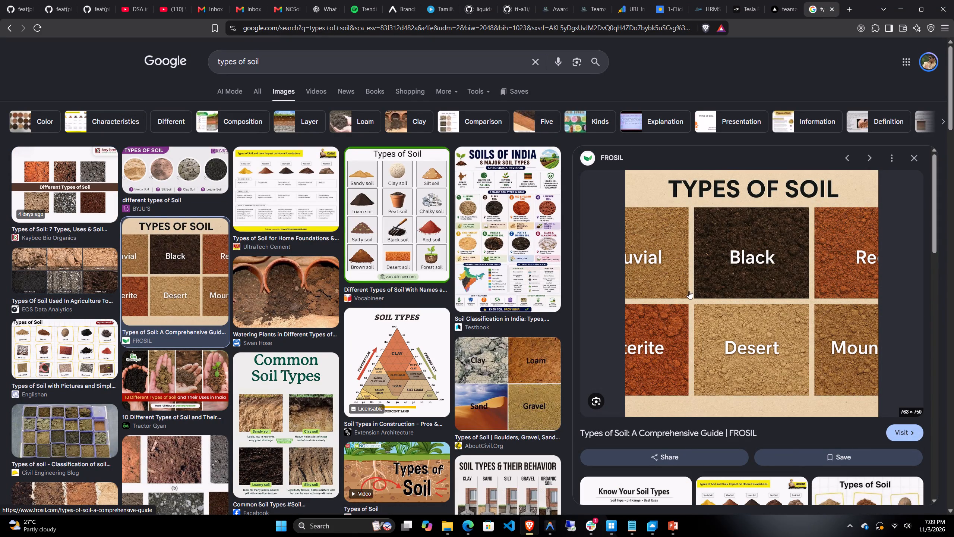
{"action": "scroll", "coordinate": [701, 289], "scroll_direction": "down", "scroll_amount": 4}
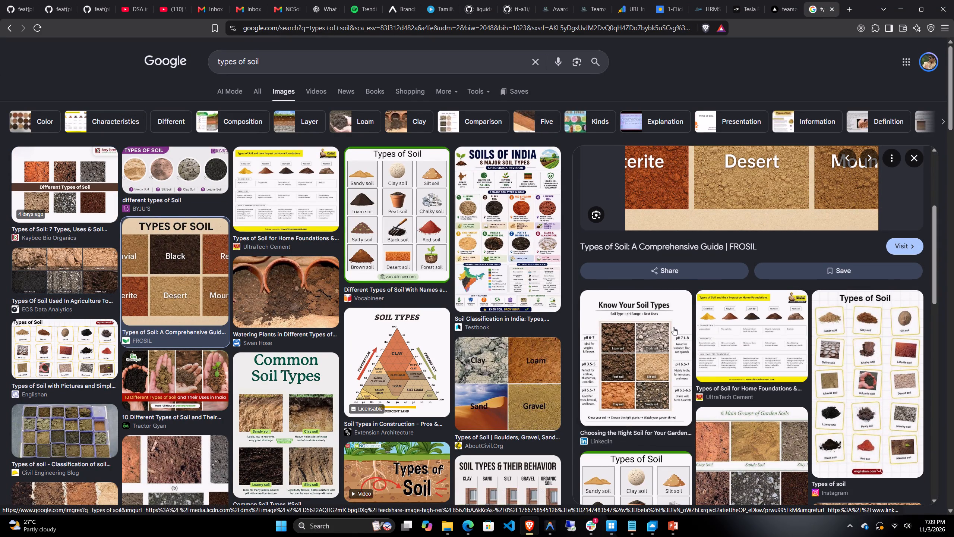
{"action": "scroll", "coordinate": [673, 327], "scroll_direction": "down", "scroll_amount": 7}
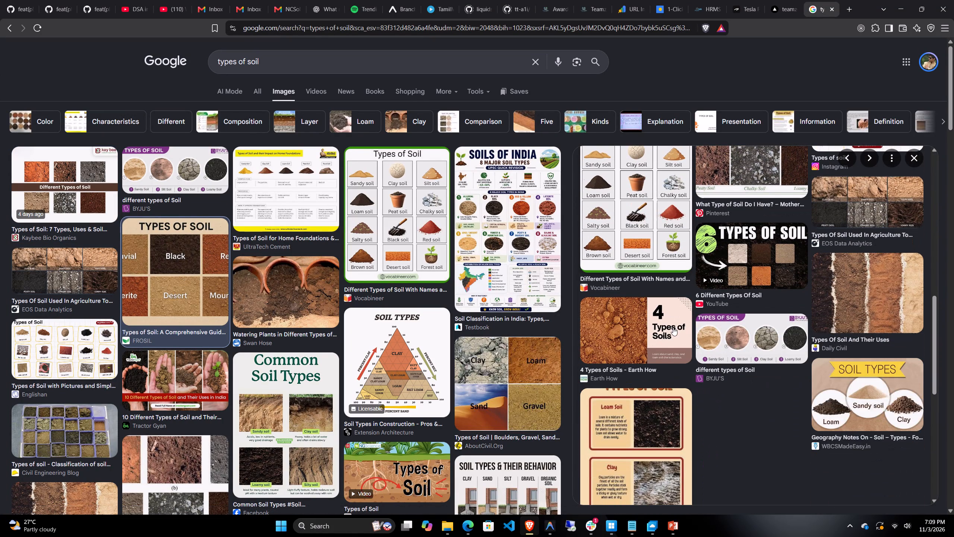
{"action": "scroll", "coordinate": [487, 368], "scroll_direction": "down", "scroll_amount": 2}
{"action": "scroll", "coordinate": [487, 368], "scroll_direction": "up", "scroll_amount": 1}
{"action": "scroll", "coordinate": [487, 368], "scroll_direction": "down", "scroll_amount": 1}
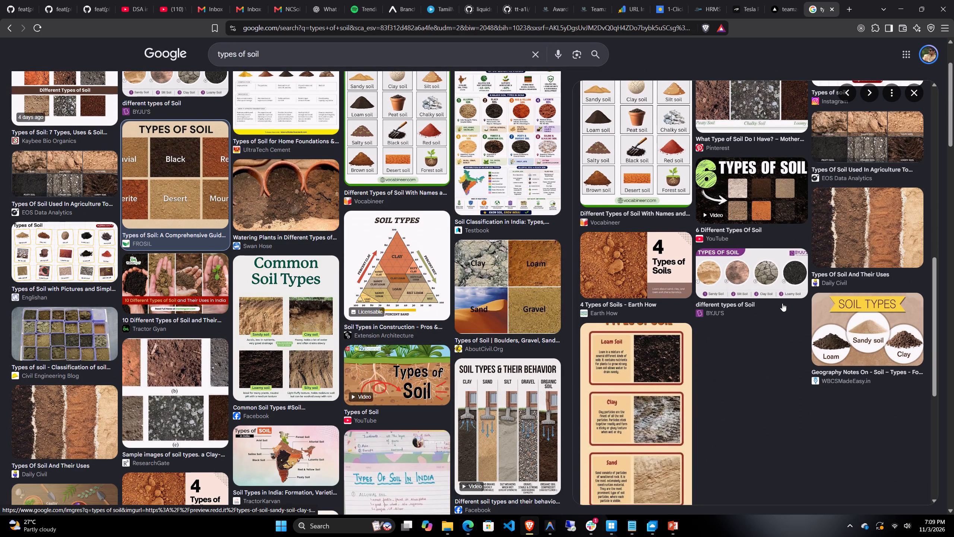
{"action": "scroll", "coordinate": [782, 303], "scroll_direction": "down", "scroll_amount": 4}
{"action": "scroll", "coordinate": [455, 359], "scroll_direction": "down", "scroll_amount": 3}
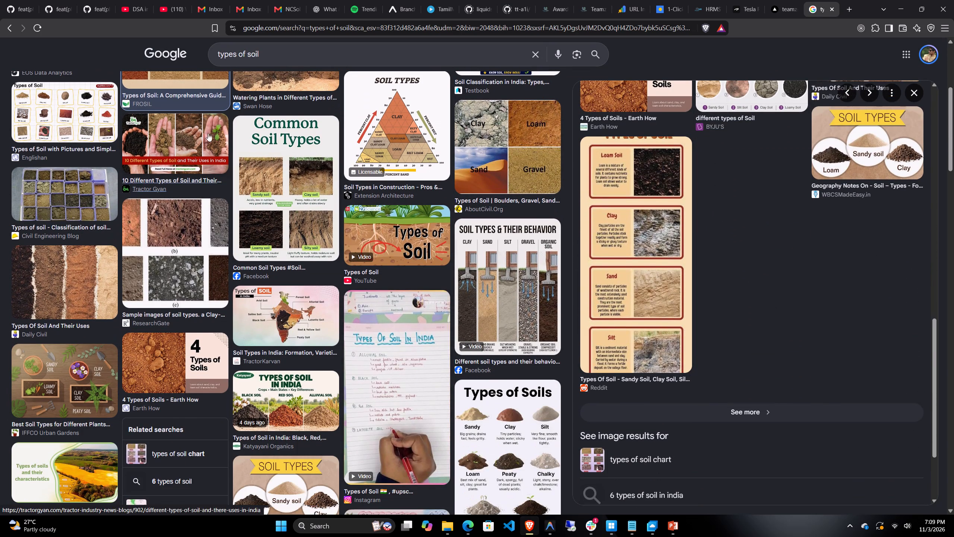
Extend the image search query to "types of soil wth label" and run it.
{"action": "left_click", "coordinate": [289, 57]}
{"action": "key", "text": "space"}
{"action": "key", "text": "w"}
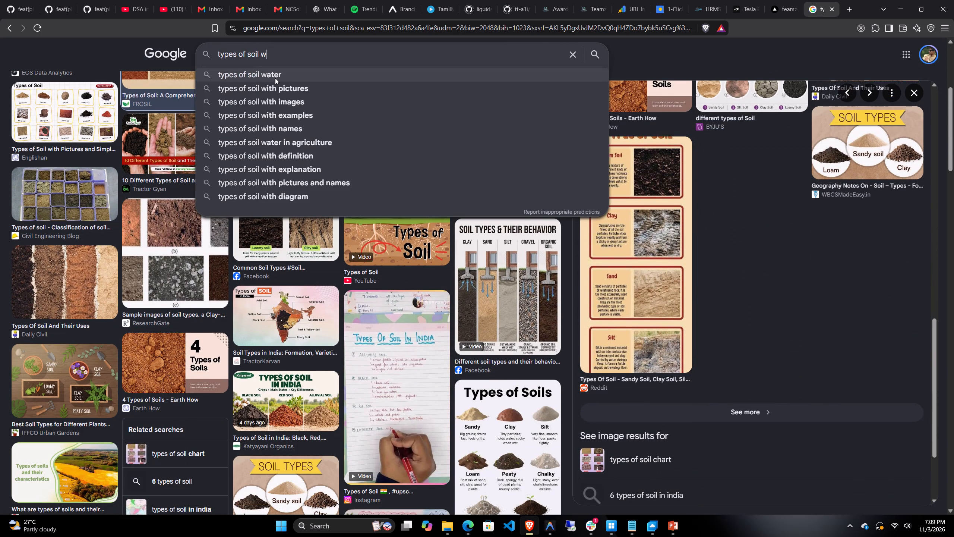
{"action": "type", "text": "th l"}
{"action": "type", "text": "abel"}
{"action": "key", "text": "Return"}
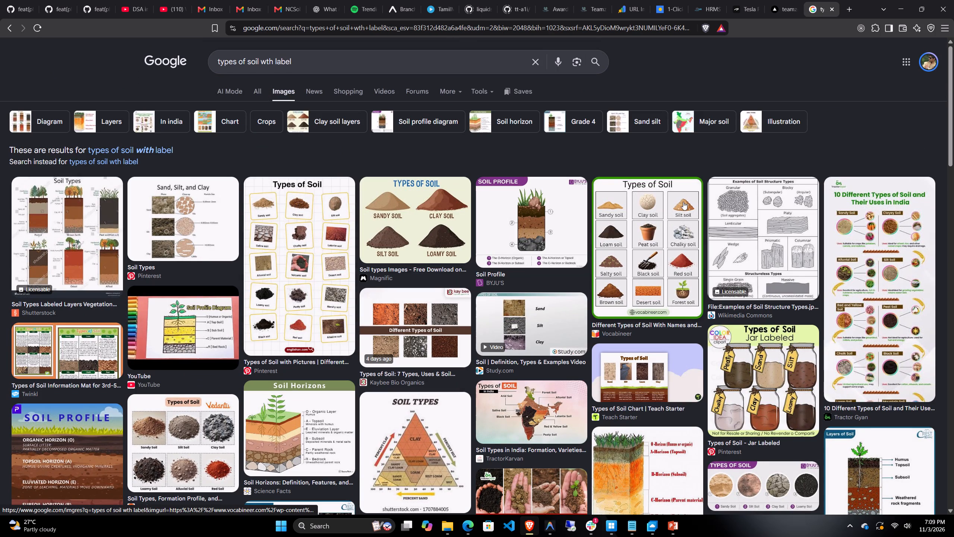
Preview the Vocabineer soil chart, and copy the Vedantu "Types of Soil" image showing six labelled soils.
{"action": "left_click", "coordinate": [657, 272]}
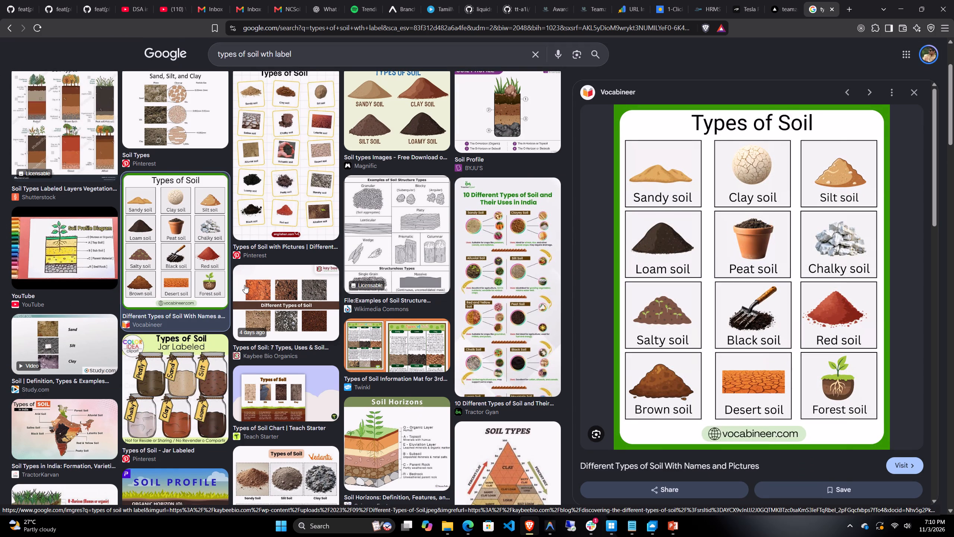
{"action": "scroll", "coordinate": [244, 285], "scroll_direction": "down", "scroll_amount": 3}
{"action": "left_click", "coordinate": [290, 329]}
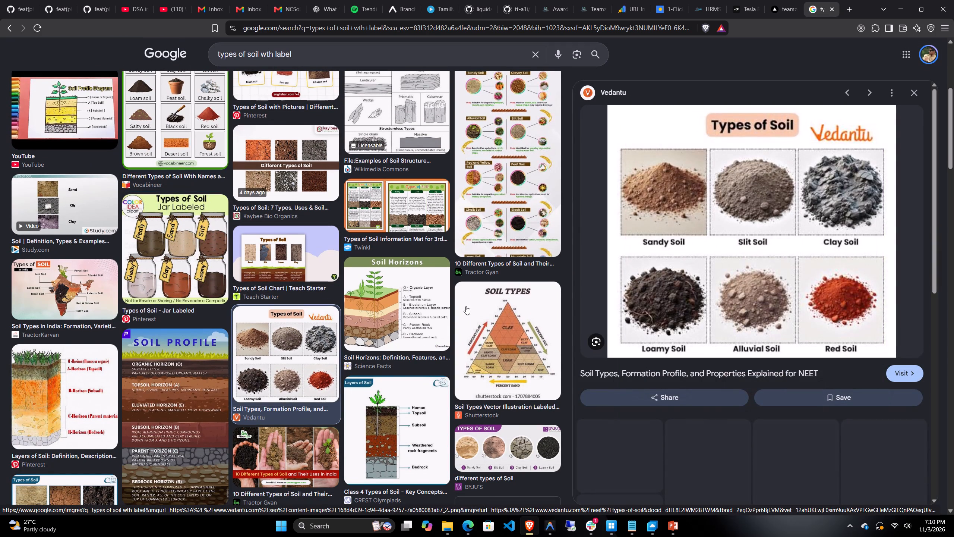
{"action": "right_click", "coordinate": [742, 182]}
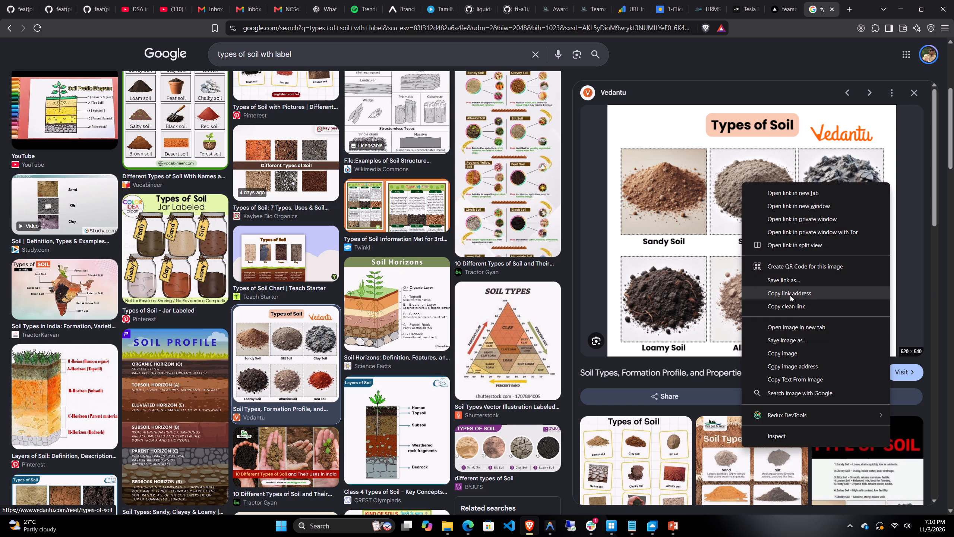
{"action": "left_click", "coordinate": [793, 351]}
Switch to PowerPoint and paste the soil image onto the blank slide as a picture.
{"action": "left_click", "coordinate": [671, 529]}
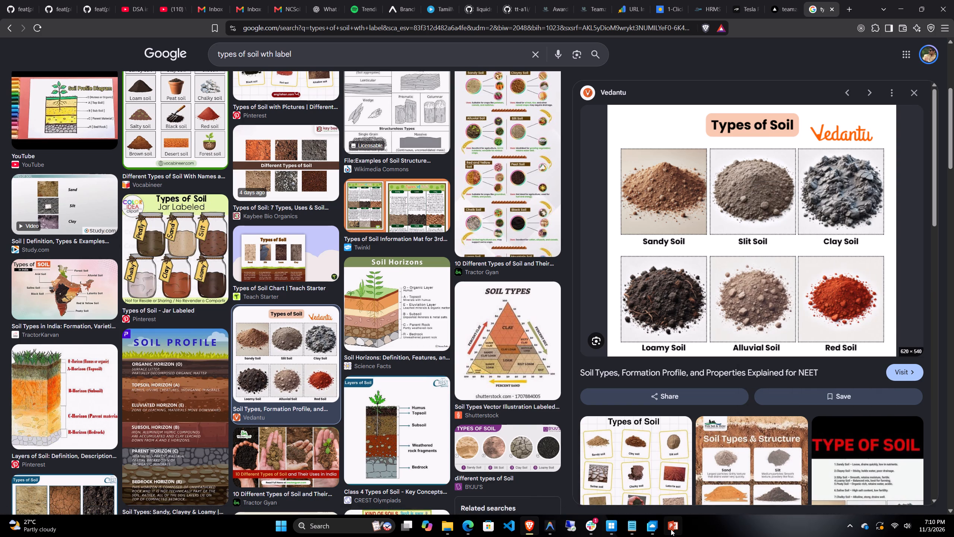
{"action": "left_click", "coordinate": [406, 286]}
{"action": "key", "text": "ctrl+v"}
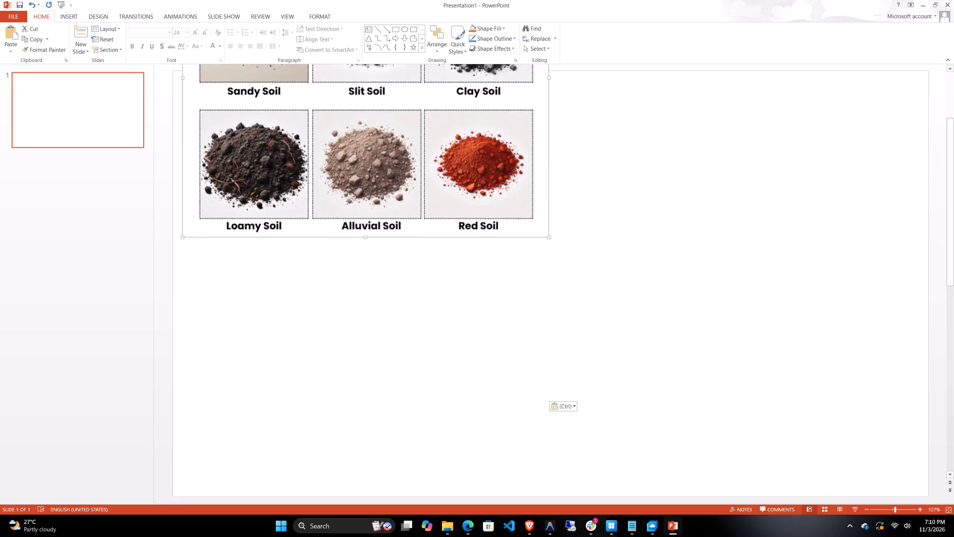
{"action": "left_click", "coordinate": [560, 404]}
{"action": "left_click", "coordinate": [584, 429]}
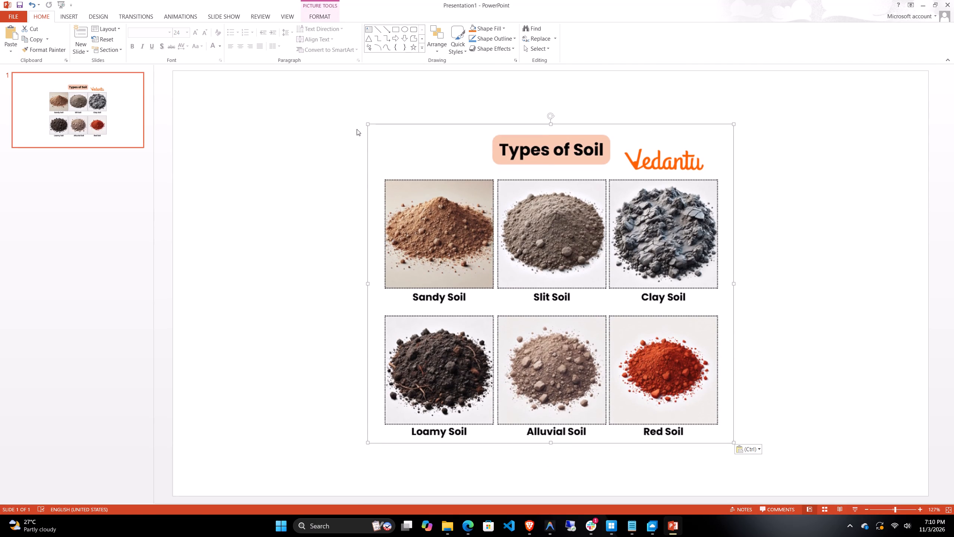
Enlarge the soil picture to about 6.81" by 7.82" and centre it on the slide.
{"action": "left_click_drag", "start_coordinate": [368, 123], "coordinate": [290, 98], "text": "shift"}
{"action": "left_click_drag", "start_coordinate": [475, 183], "coordinate": [499, 220]}
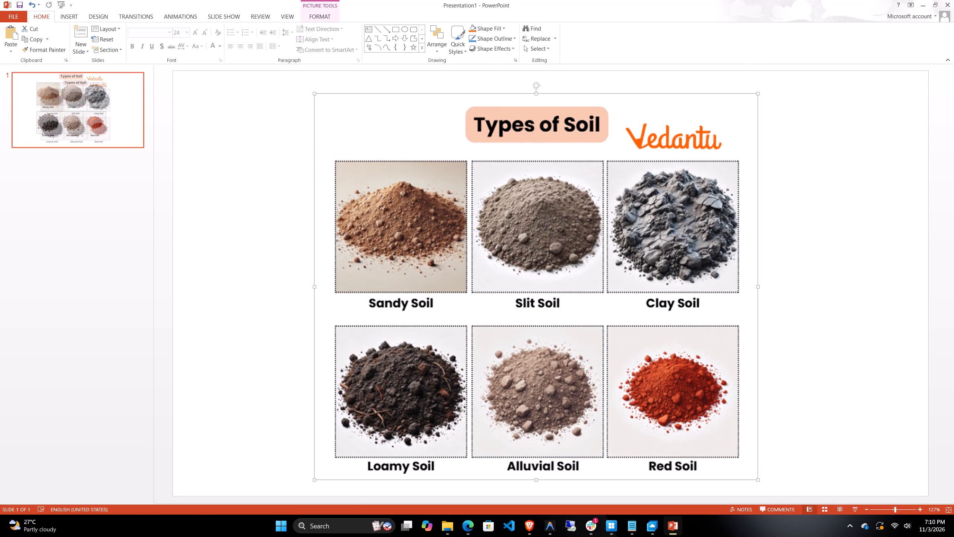
{"action": "left_click_drag", "start_coordinate": [541, 233], "coordinate": [537, 225]}
Crop the "Types of Soil" title and Vedantu logo off the picture's top, leaving it about 5.74" by 7.96".
{"action": "left_click", "coordinate": [320, 10]}
{"action": "left_click", "coordinate": [322, 13]}
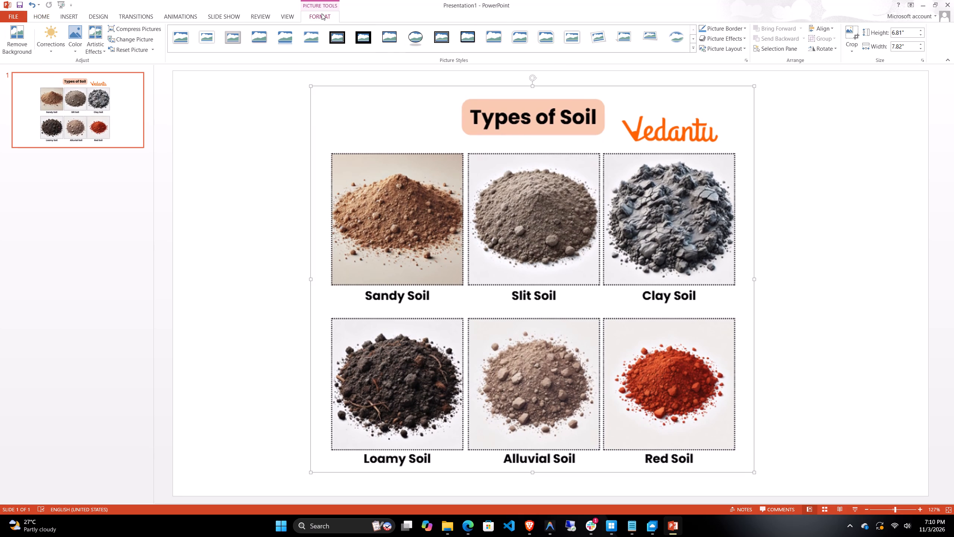
{"action": "left_click", "coordinate": [850, 30]}
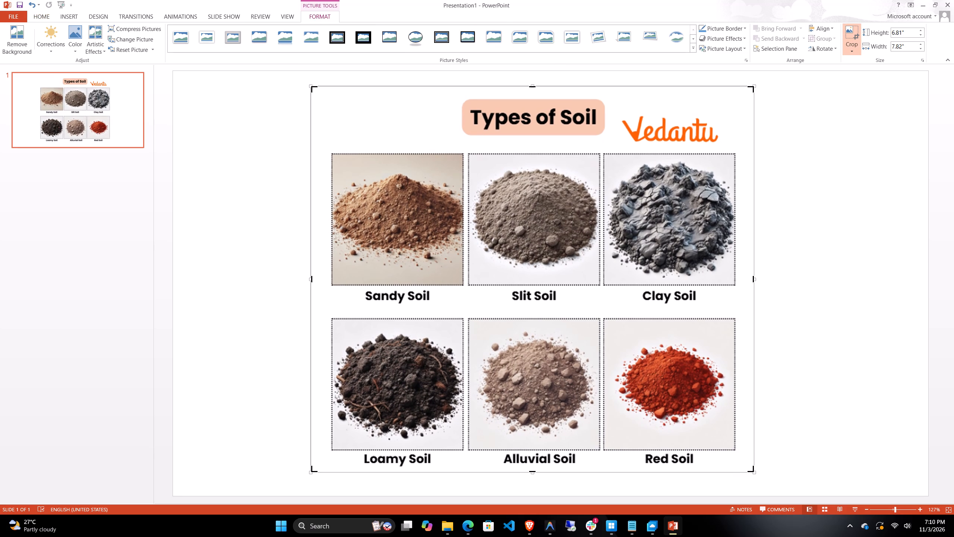
{"action": "left_click_drag", "start_coordinate": [312, 86], "coordinate": [303, 147]}
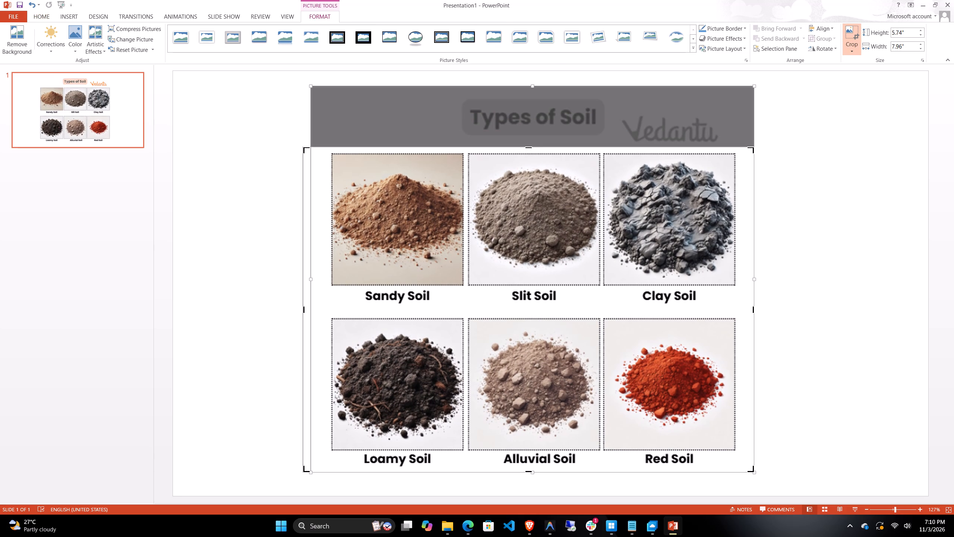
{"action": "left_click", "coordinate": [850, 33]}
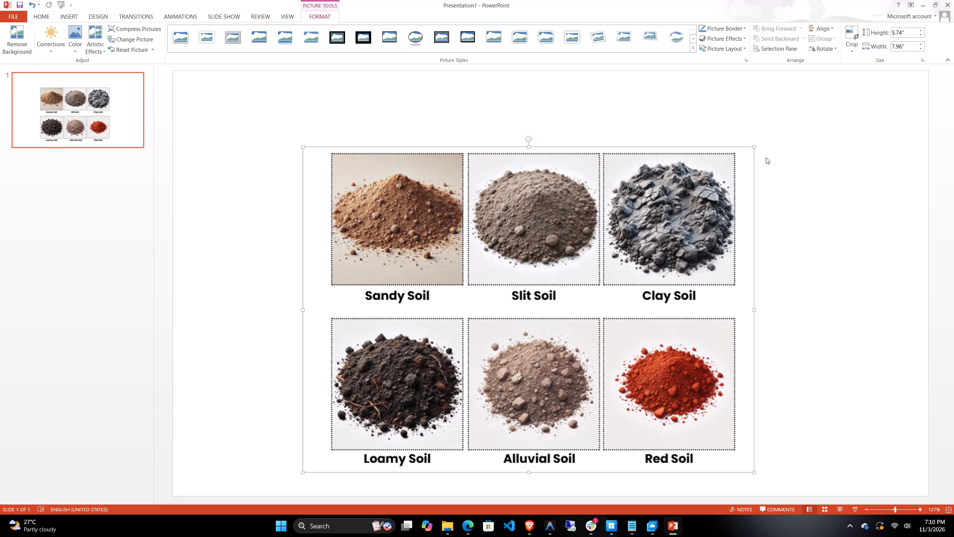
Enlarge the cropped soil picture to about 7.1" by 9.84" and reposition it to fill most of the slide's height.
{"action": "left_click_drag", "start_coordinate": [755, 147], "coordinate": [828, 143], "text": "shift"}
{"action": "left_click_drag", "start_coordinate": [661, 247], "coordinate": [641, 247]}
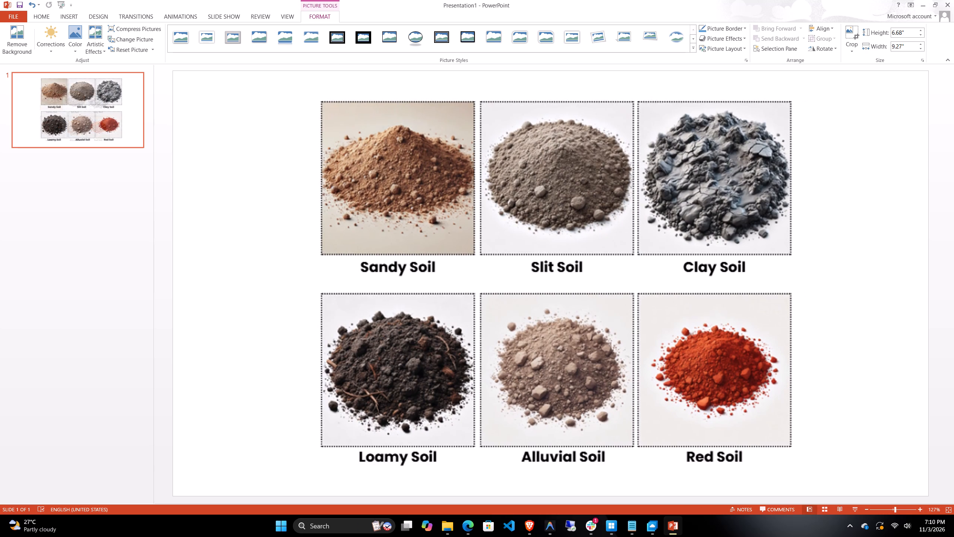
{"action": "left_click_drag", "start_coordinate": [641, 247], "coordinate": [591, 232]}
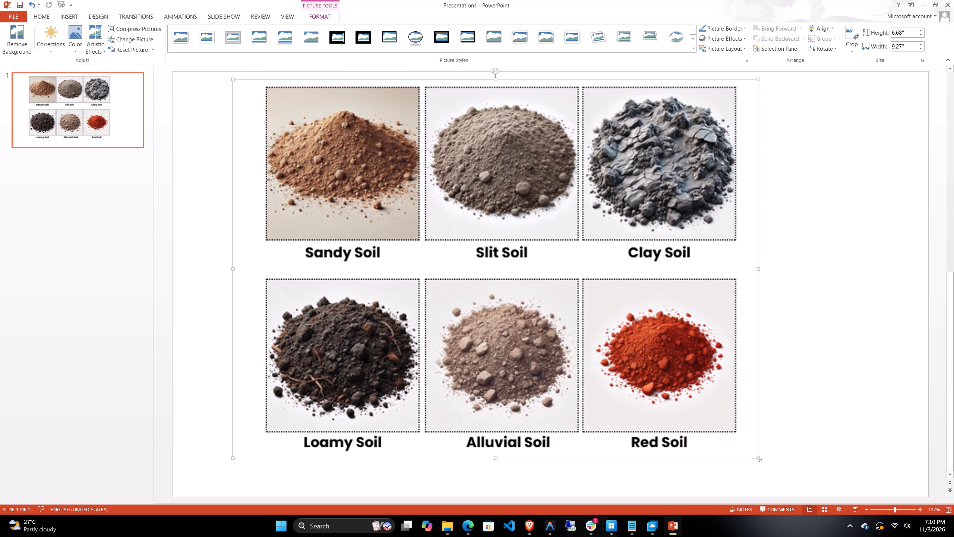
{"action": "left_click_drag", "start_coordinate": [756, 458], "coordinate": [781, 467], "text": "shift"}
{"action": "left_click_drag", "start_coordinate": [783, 457], "coordinate": [811, 476], "text": "shift"}
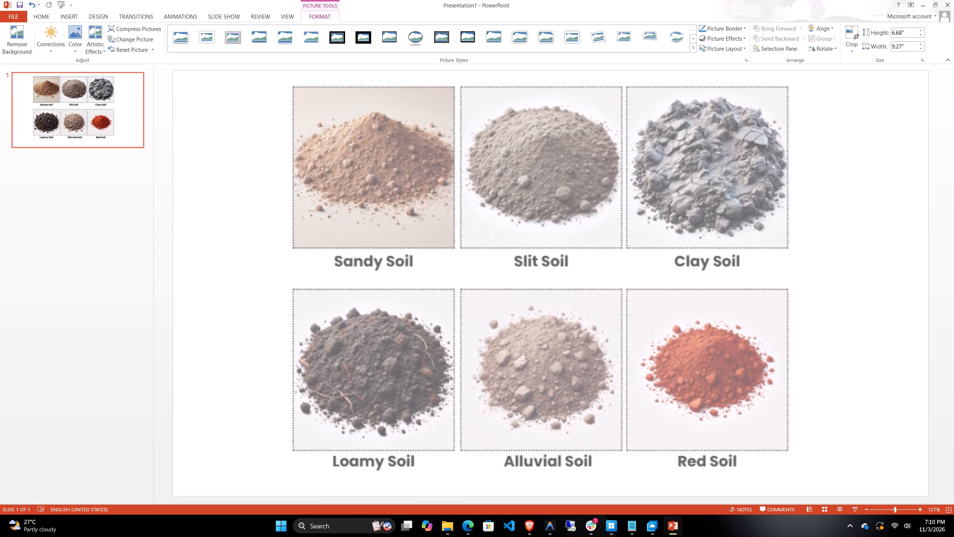
{"action": "left_click_drag", "start_coordinate": [811, 476], "coordinate": [815, 479], "text": "shift"}
Print one colour copy of the soil slide on the HP Deskjet 1510 series.
{"action": "key", "text": "ctrl+p"}
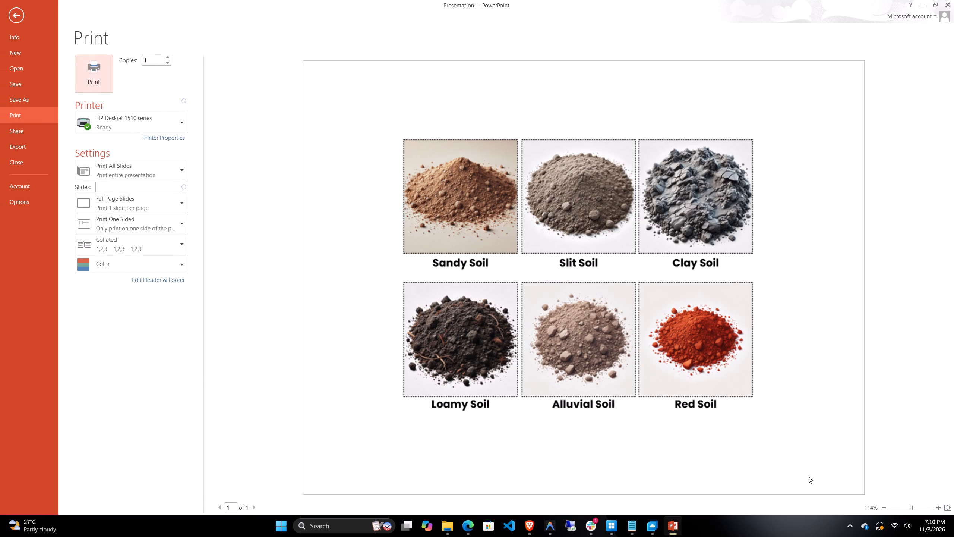
{"action": "left_click", "coordinate": [102, 85]}
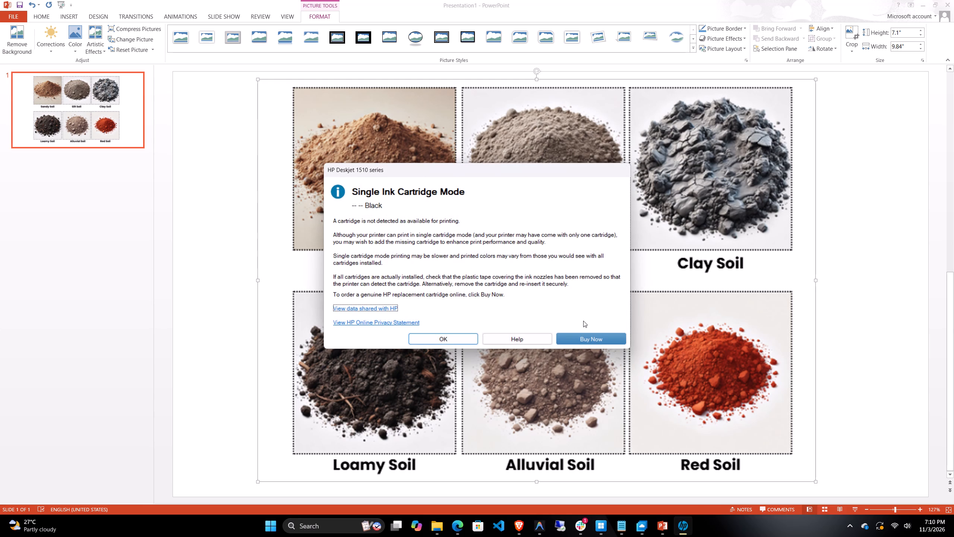
Print another colour copy of the soil slide on the HP Deskjet 1510 series.
{"action": "left_click", "coordinate": [467, 337]}
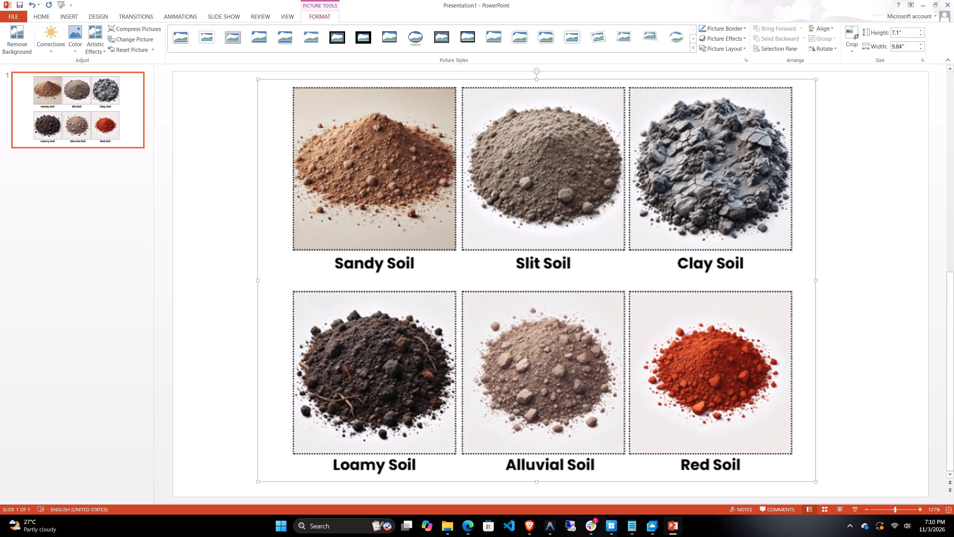
{"action": "key", "text": "ctrl+p"}
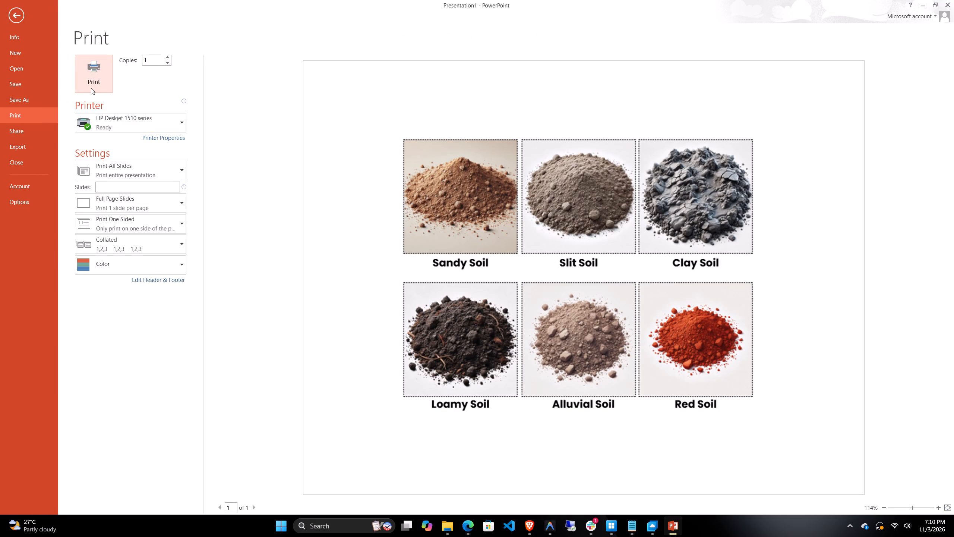
{"action": "left_click", "coordinate": [91, 88]}
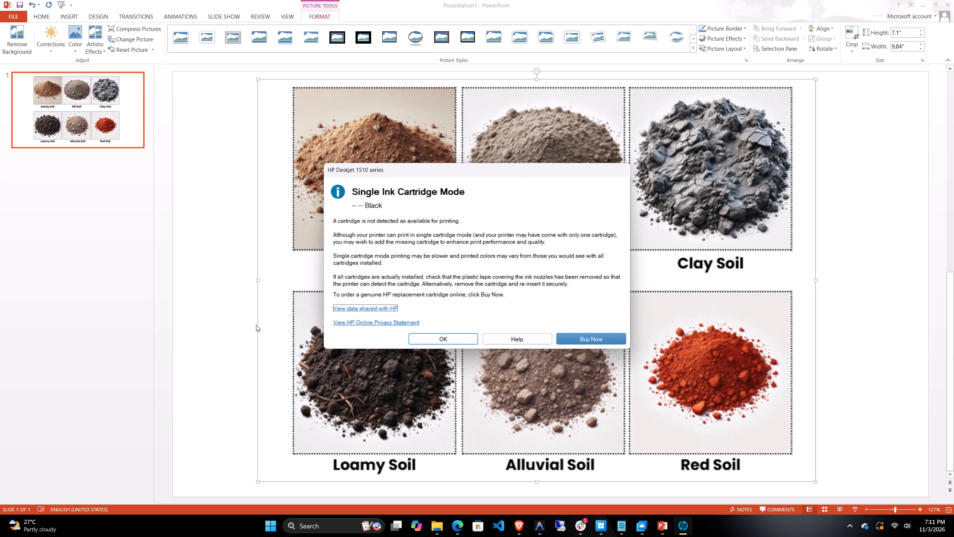
{"action": "left_click", "coordinate": [414, 339]}
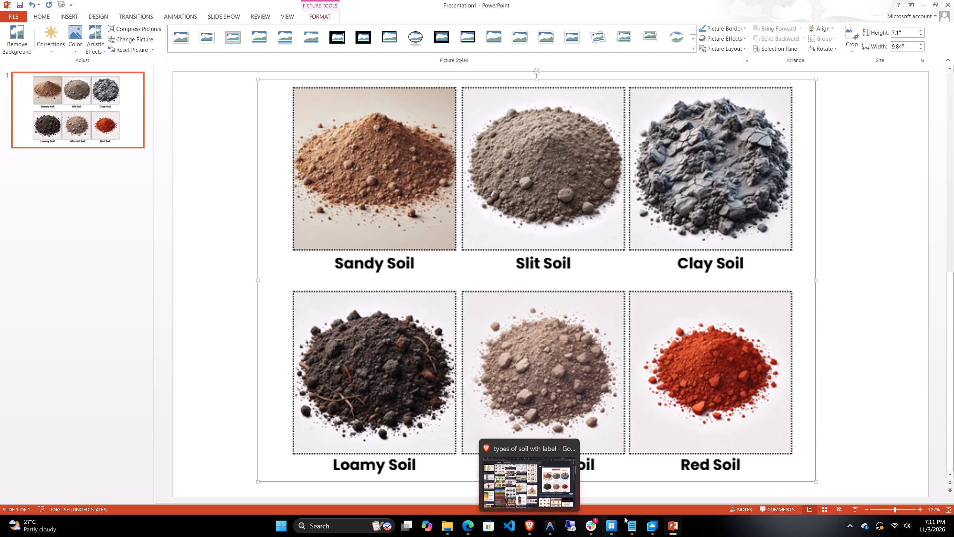
Change Aarushi's tally to 14 in the Notepad list.
{"action": "left_click", "coordinate": [624, 528]}
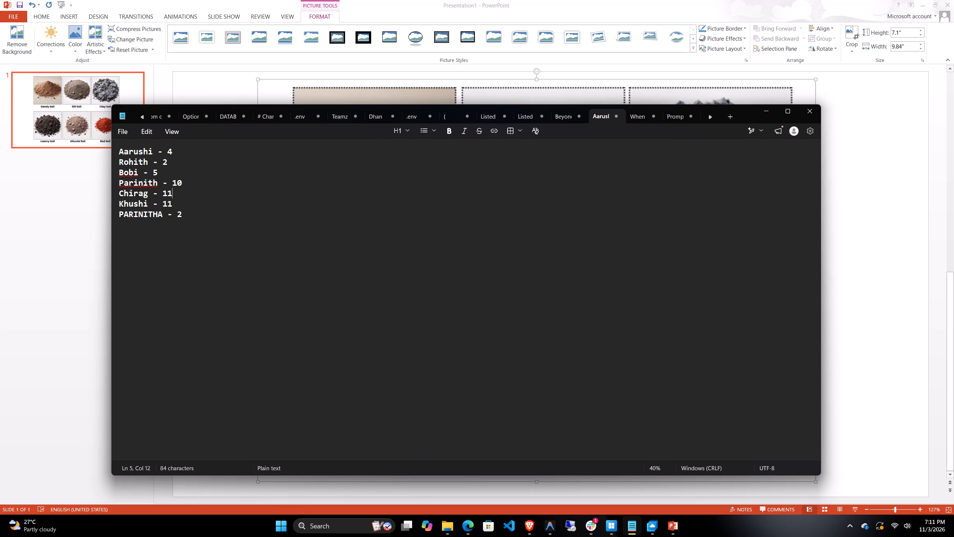
{"action": "left_click", "coordinate": [165, 153]}
{"action": "key", "text": "1"}
{"action": "left_click", "coordinate": [762, 111]}
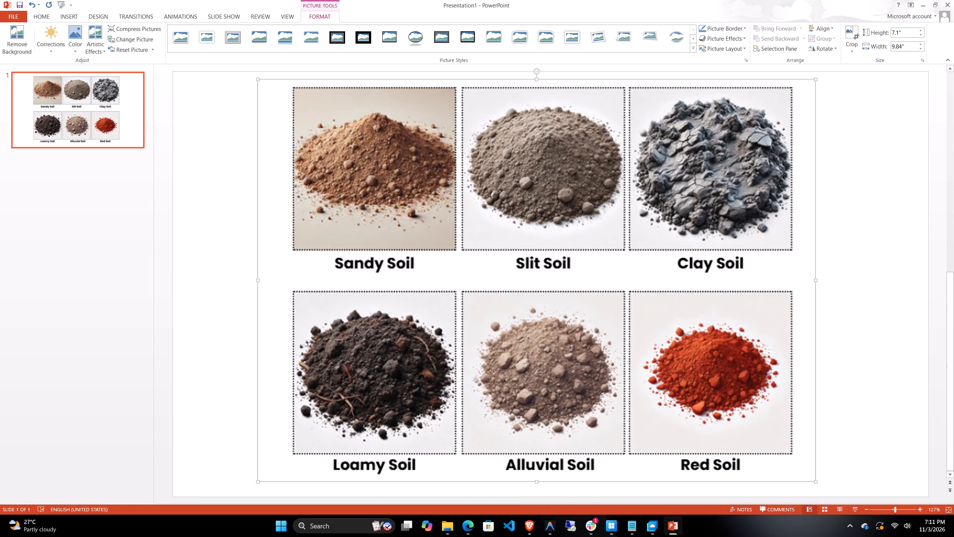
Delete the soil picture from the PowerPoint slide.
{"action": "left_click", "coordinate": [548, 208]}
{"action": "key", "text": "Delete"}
Search Google Images in Brave for "types of motion" and copy the first result, the poster of ten numbered motion types.
{"action": "left_click", "coordinate": [533, 524]}
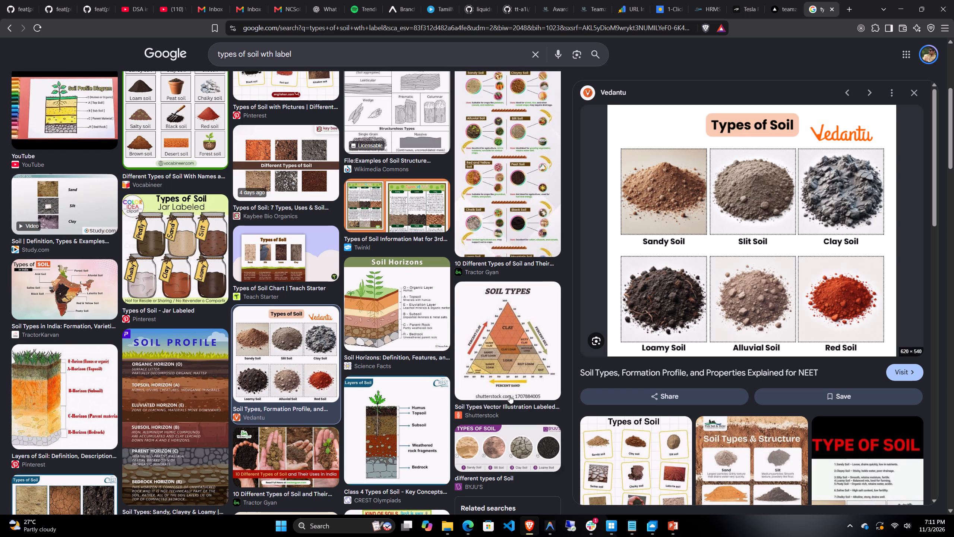
{"action": "left_click_drag", "start_coordinate": [332, 55], "coordinate": [133, 55]}
{"action": "type", "text": "types"}
{"action": "key", "text": "space"}
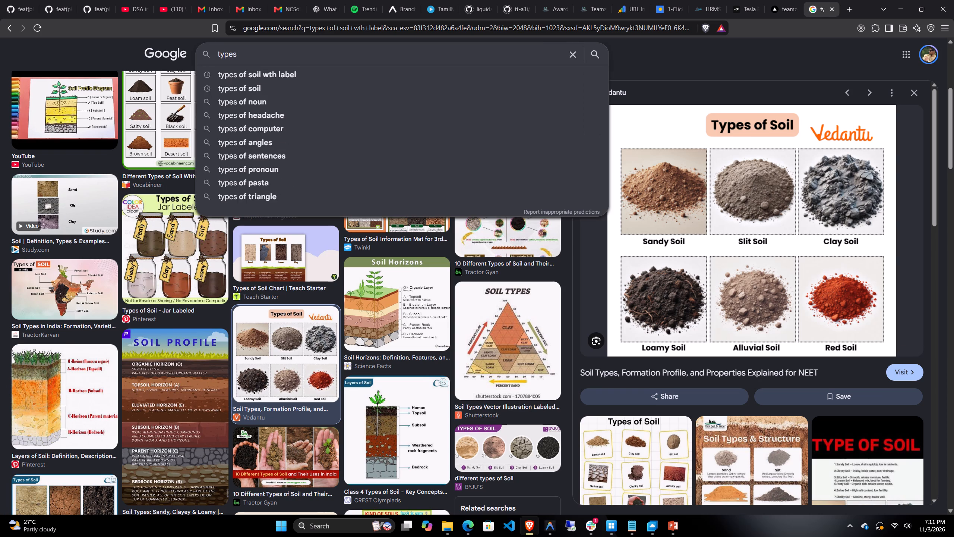
{"action": "type", "text": "of motion"}
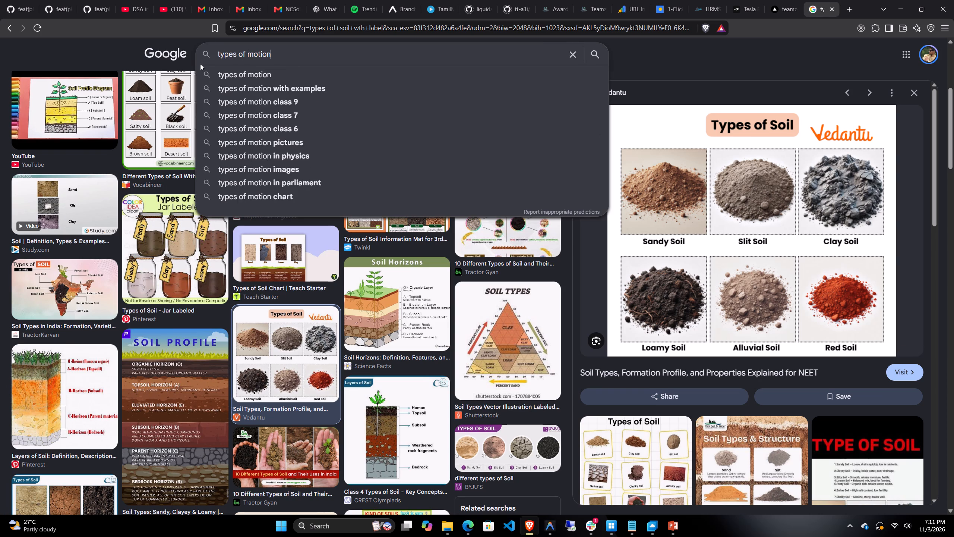
{"action": "left_click", "coordinate": [256, 70]}
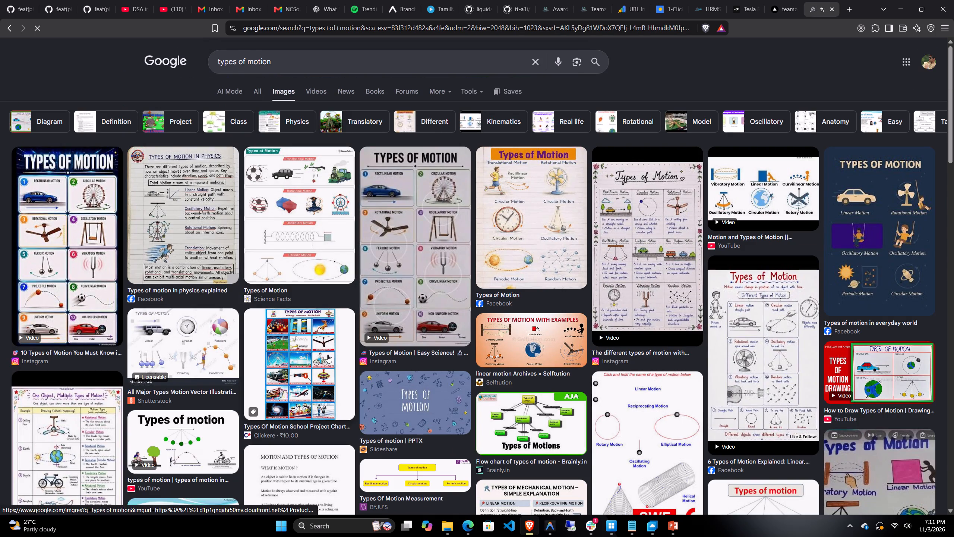
{"action": "left_click", "coordinate": [51, 269]}
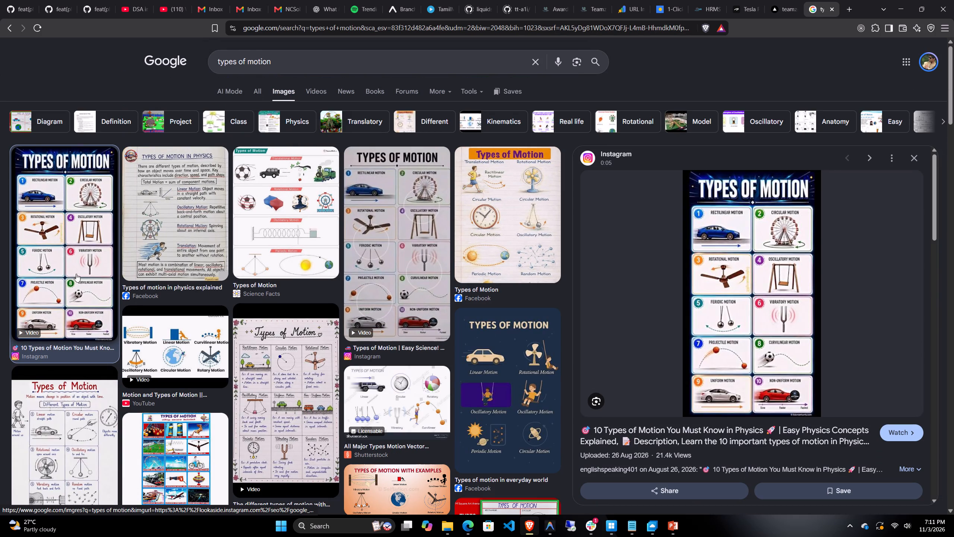
{"action": "right_click", "coordinate": [726, 260]}
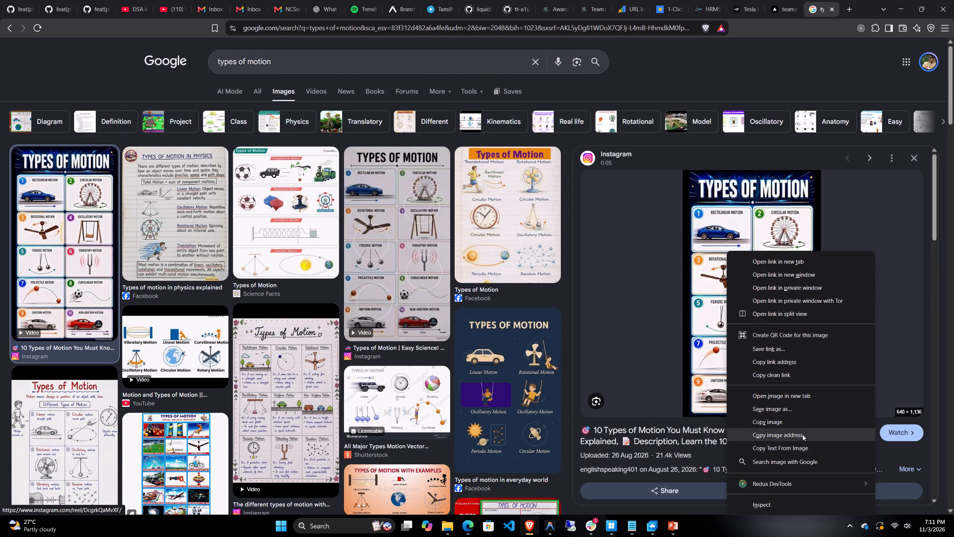
{"action": "left_click", "coordinate": [790, 422]}
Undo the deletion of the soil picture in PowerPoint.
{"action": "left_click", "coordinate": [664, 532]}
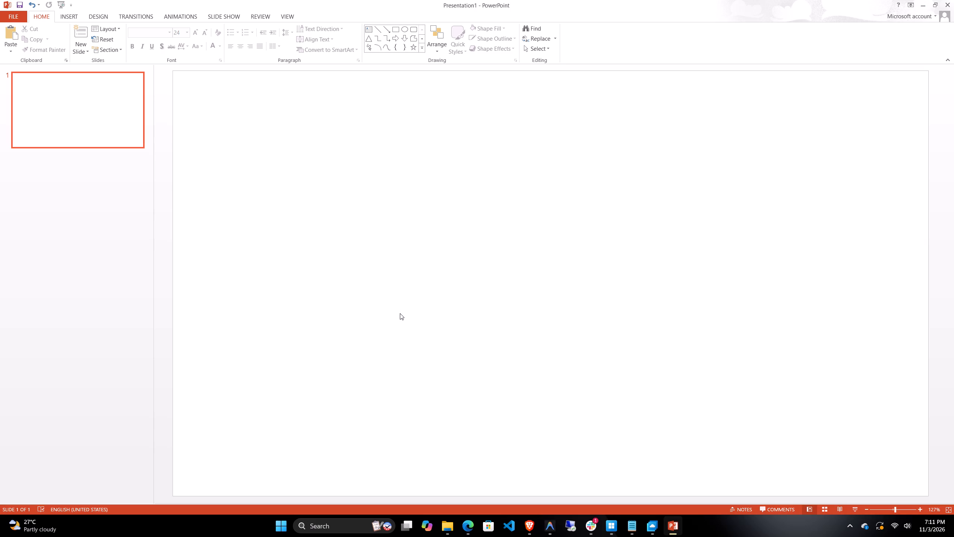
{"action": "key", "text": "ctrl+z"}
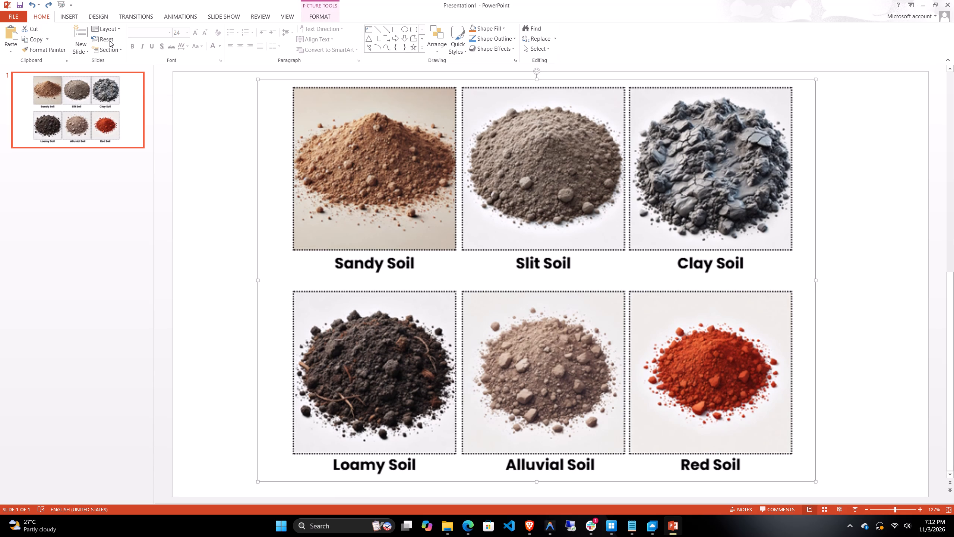
Print one more colour copy of the soil slide on the HP Deskjet 1510 series.
{"action": "key", "text": "ctrl+p"}
{"action": "left_click", "coordinate": [99, 71]}
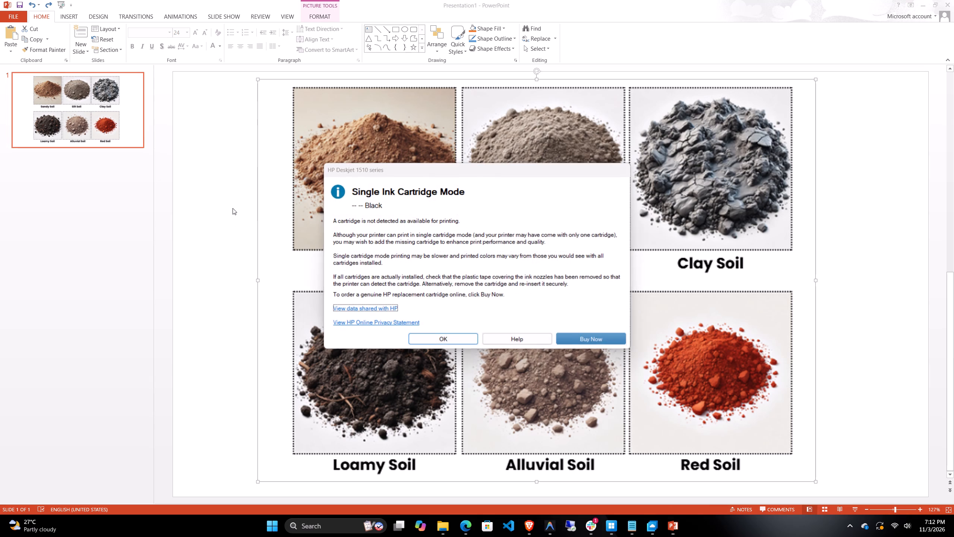
{"action": "left_click", "coordinate": [448, 339]}
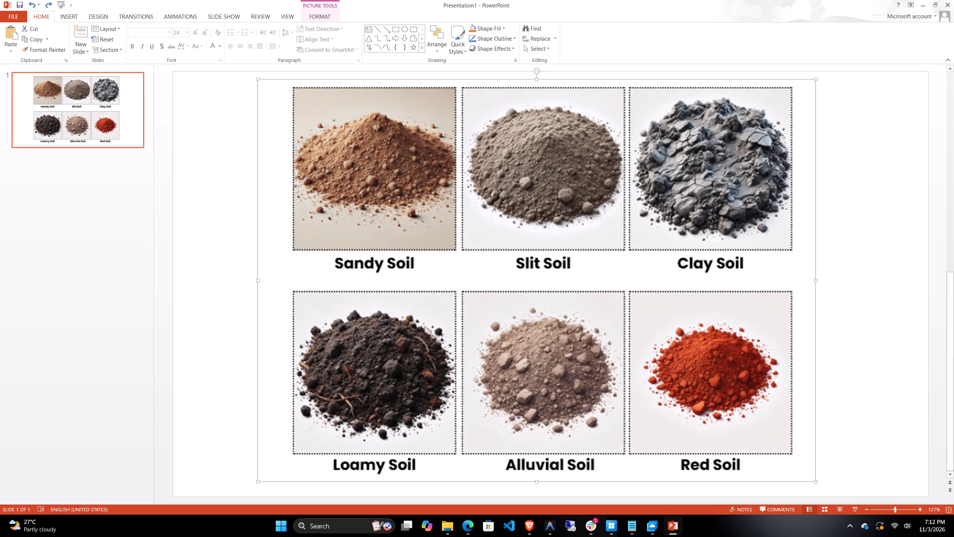
Print one copy of the soil slide in Pure Black and White on the HP Deskjet 1510 series.
{"action": "key", "text": "ctrl+p"}
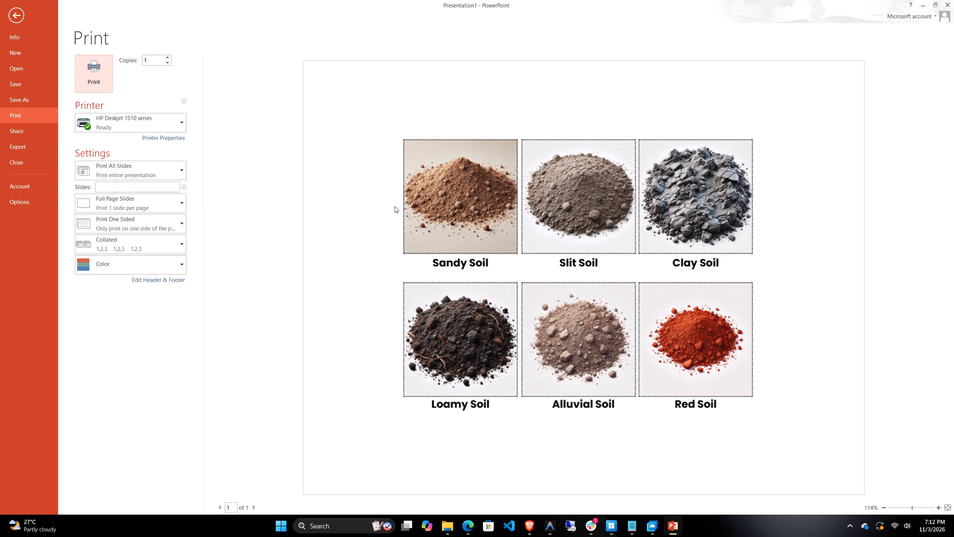
{"action": "left_click", "coordinate": [154, 271]}
{"action": "left_click", "coordinate": [142, 326]}
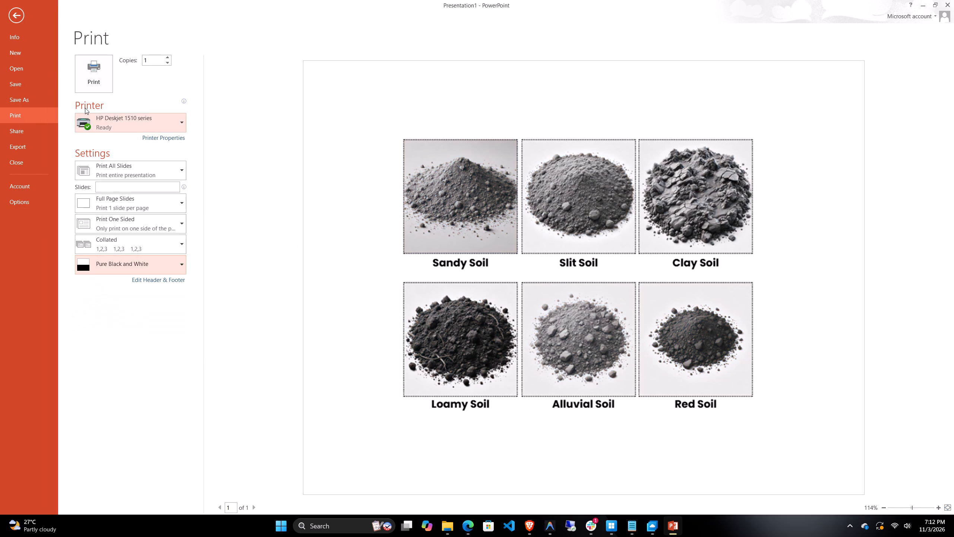
{"action": "left_click", "coordinate": [92, 87]}
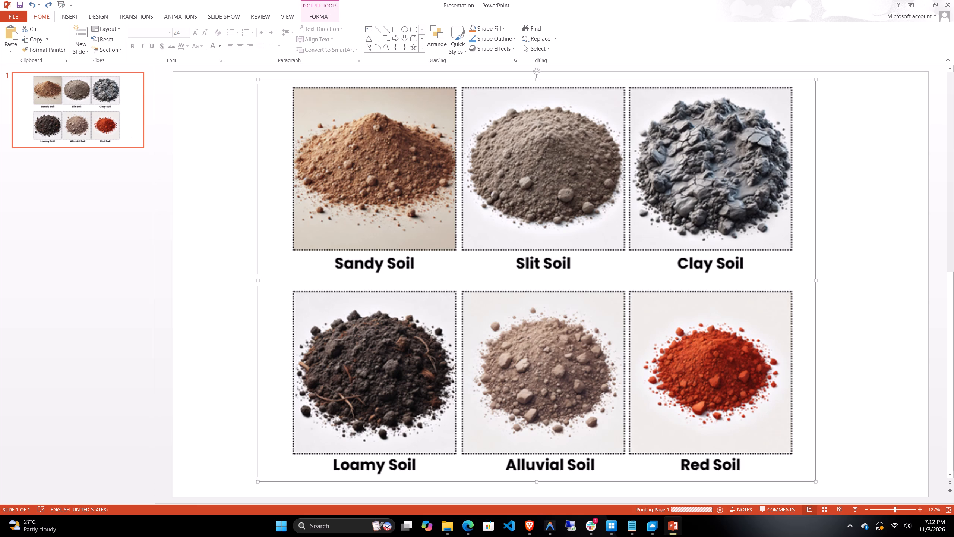
{"action": "key", "text": "ctrl+p"}
{"action": "left_click", "coordinate": [21, 15]}
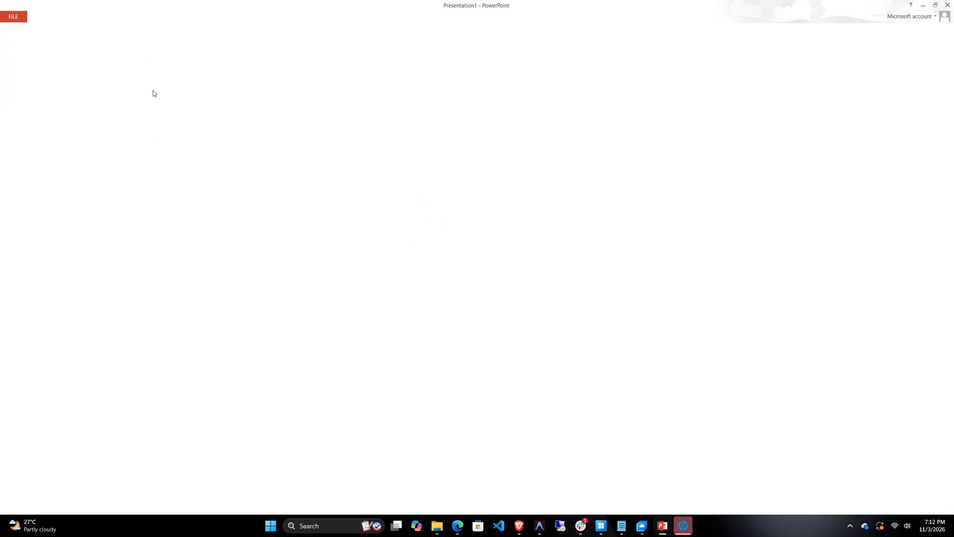
Replace the soil picture on the slide with the copied "Types of Motion" poster, pasted as a picture, and dismiss the printer message.
{"action": "left_click", "coordinate": [326, 203]}
{"action": "key", "text": "Delete"}
{"action": "left_click", "coordinate": [319, 195]}
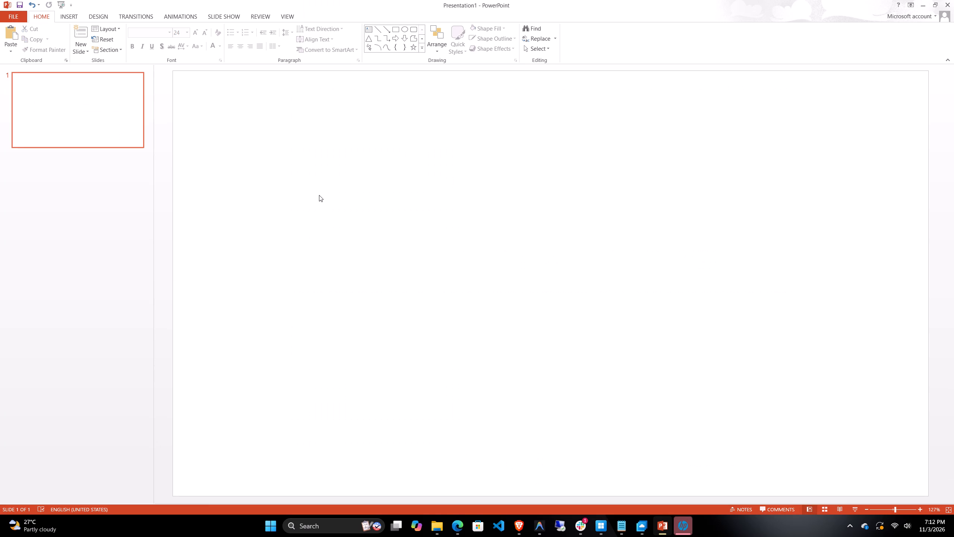
{"action": "key", "text": "ctrl+v"}
{"action": "left_click", "coordinate": [398, 441]}
{"action": "left_click", "coordinate": [418, 461]}
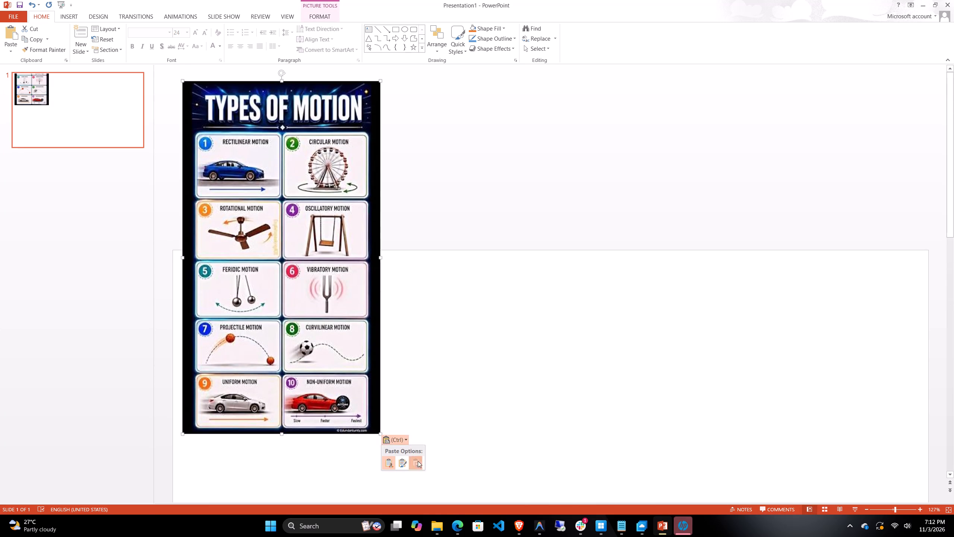
{"action": "left_click", "coordinate": [679, 536]}
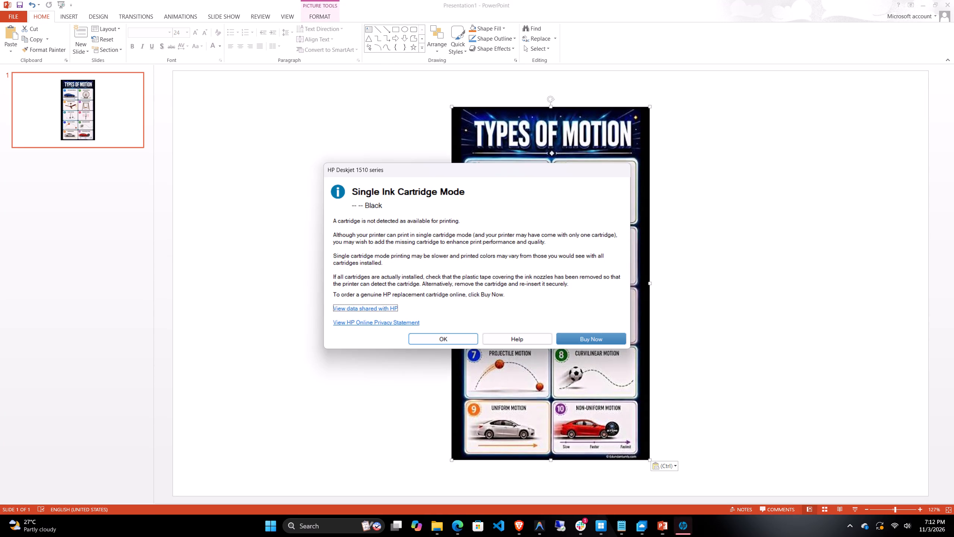
{"action": "left_click", "coordinate": [467, 342]}
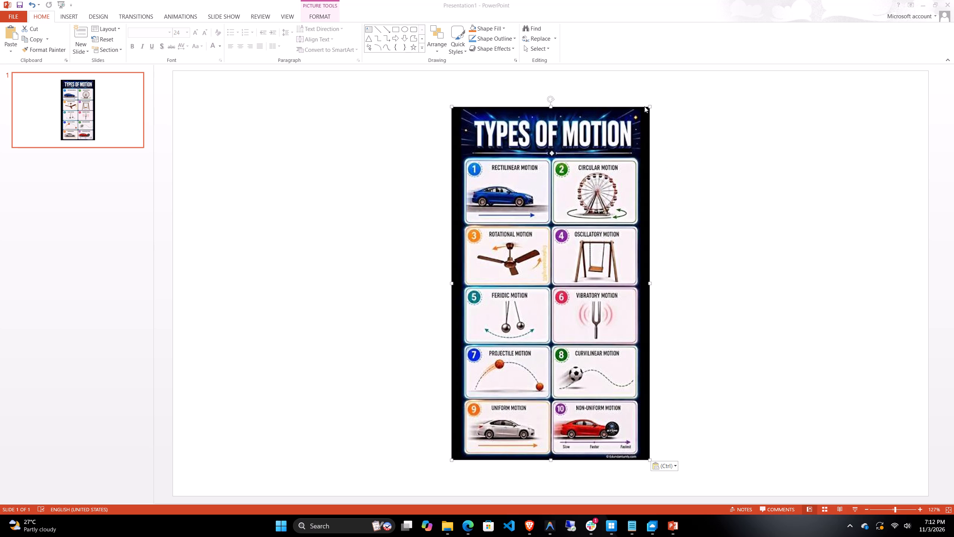
Widen and enlarge the motion poster to about 7.52" by 7.07" and reposition it to fill the slide's height.
{"action": "left_click", "coordinate": [621, 153]}
{"action": "left_click_drag", "start_coordinate": [649, 283], "coordinate": [783, 281], "text": "shift"}
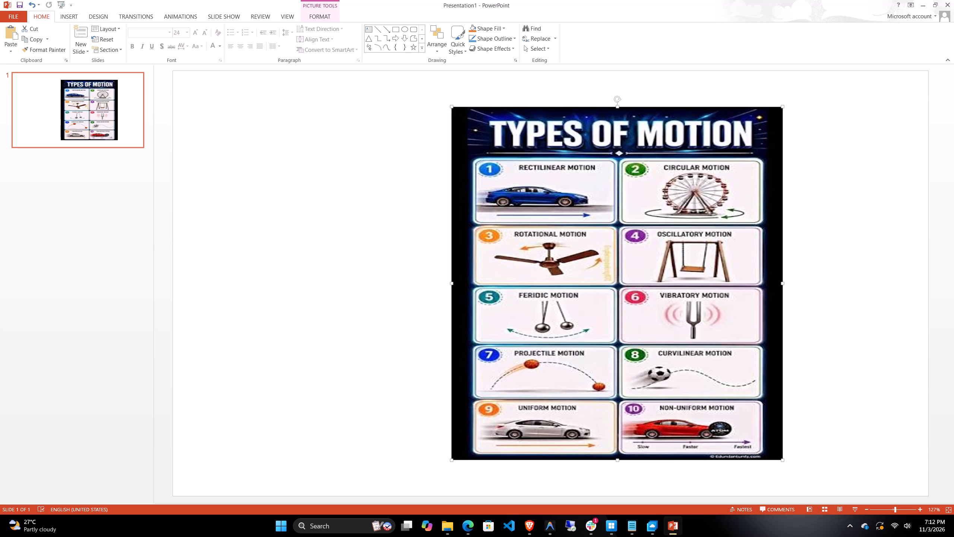
{"action": "left_click_drag", "start_coordinate": [452, 106], "coordinate": [382, 104], "text": "shift"}
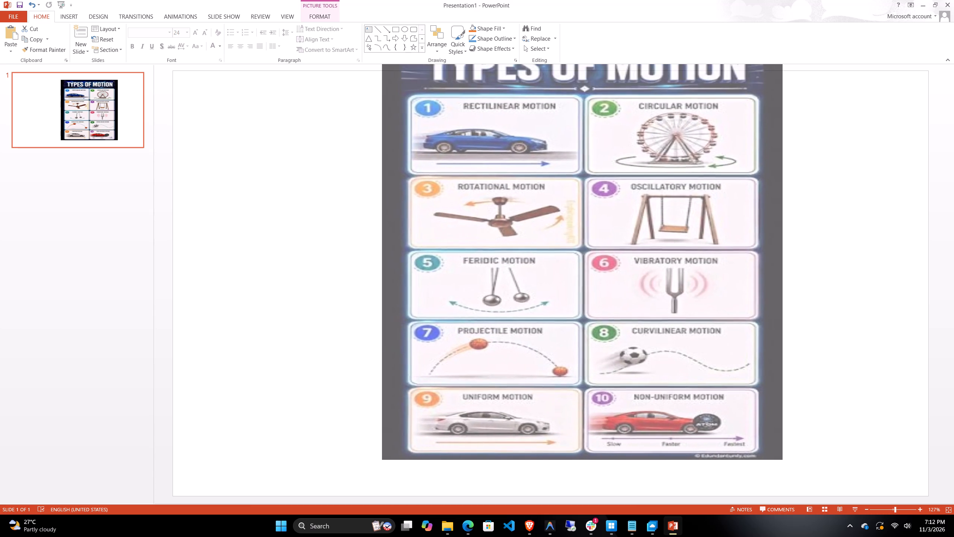
{"action": "left_click_drag", "start_coordinate": [382, 104], "coordinate": [382, 104], "text": "shift"}
{"action": "left_click_drag", "start_coordinate": [463, 179], "coordinate": [400, 202]}
Crop the title banner, dark side borders and bottom credit strip off the motion poster, leaving about 6.39" high by 6.26" wide.
{"action": "left_click", "coordinate": [317, 20]}
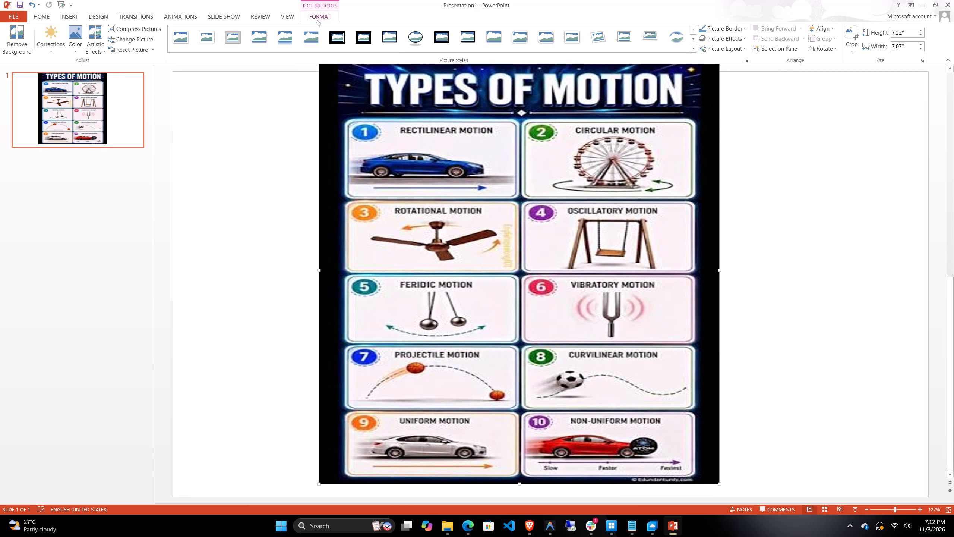
{"action": "left_click", "coordinate": [854, 35]}
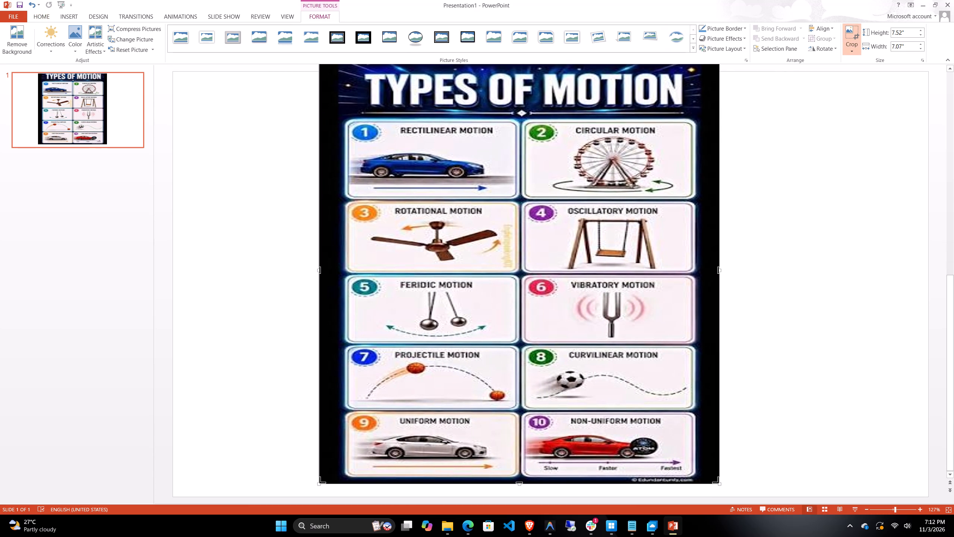
{"action": "scroll", "coordinate": [341, 198], "scroll_direction": "up", "scroll_amount": 2}
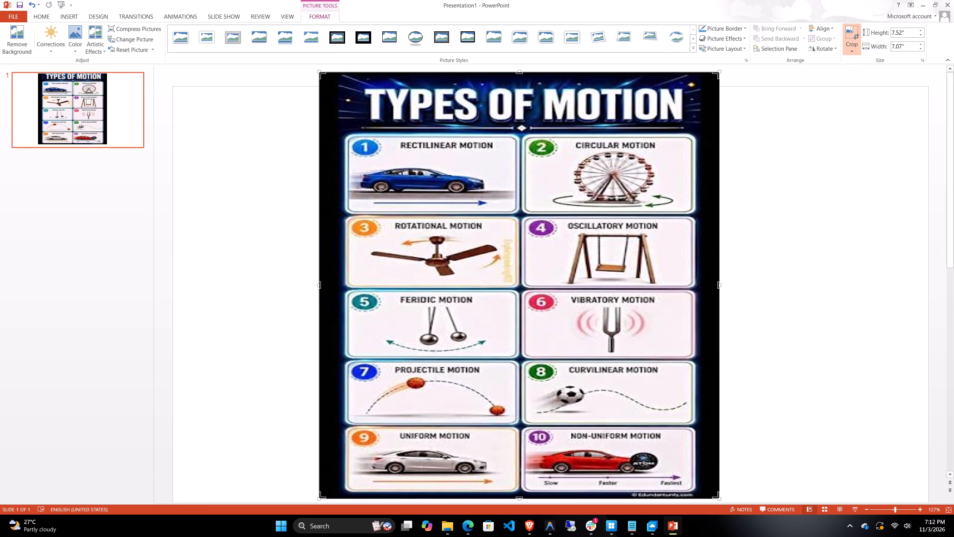
{"action": "left_click_drag", "start_coordinate": [321, 73], "coordinate": [332, 128], "text": "shift"}
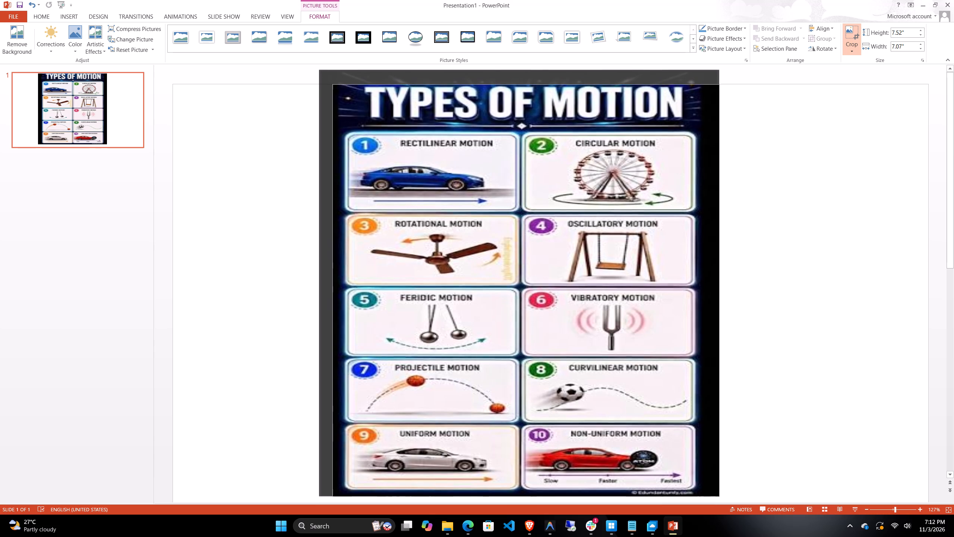
{"action": "left_click_drag", "start_coordinate": [332, 128], "coordinate": [339, 129], "text": "shift"}
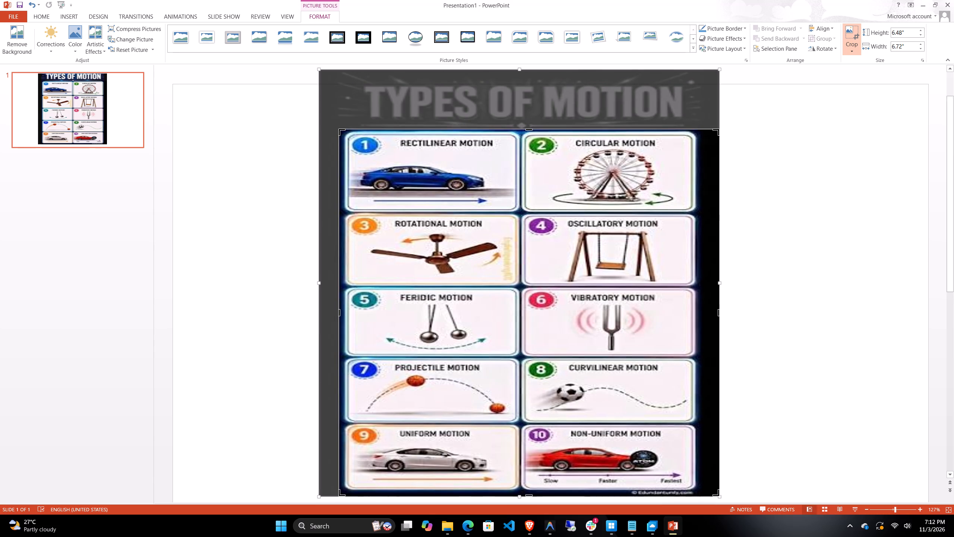
{"action": "left_click_drag", "start_coordinate": [717, 312], "coordinate": [715, 313]}
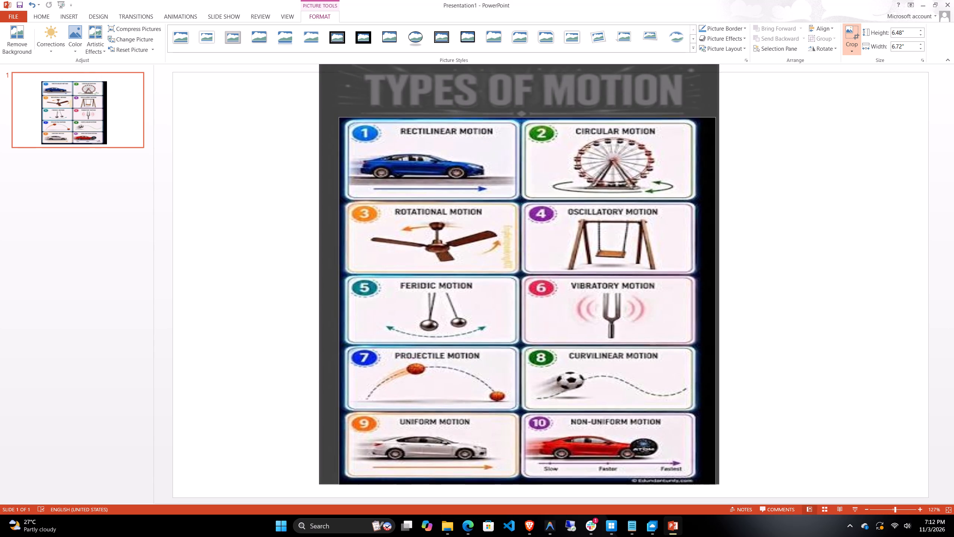
{"action": "left_click_drag", "start_coordinate": [715, 313], "coordinate": [697, 313]}
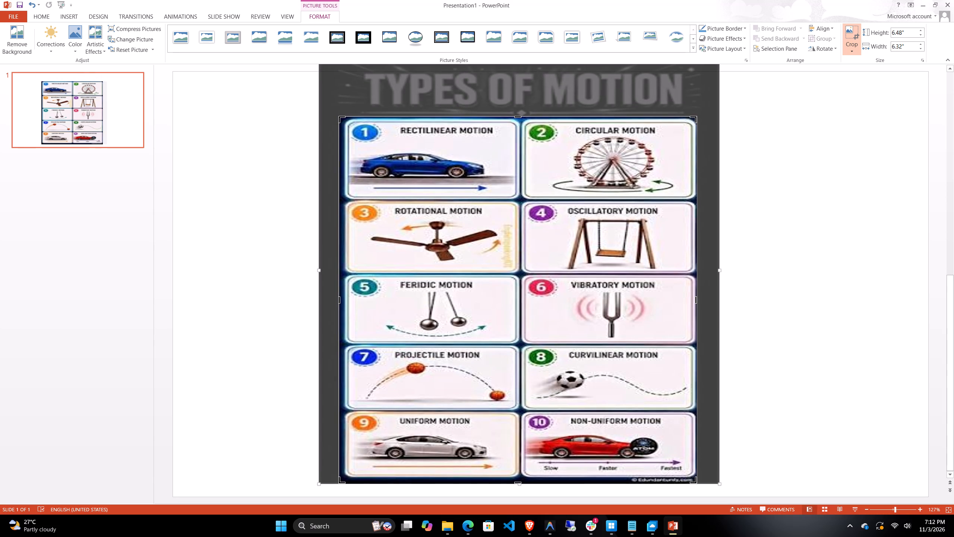
{"action": "left_click", "coordinate": [339, 300]}
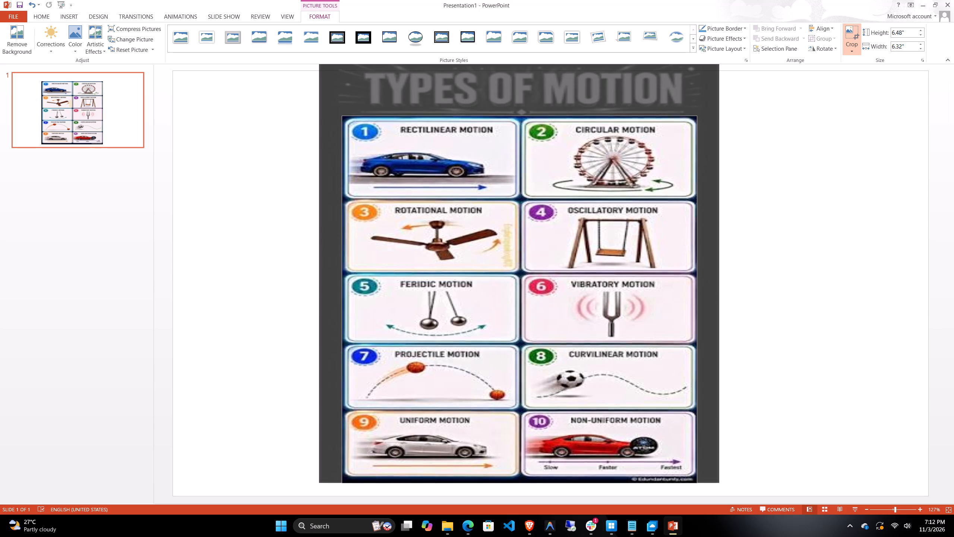
{"action": "left_click_drag", "start_coordinate": [522, 482], "coordinate": [521, 478]}
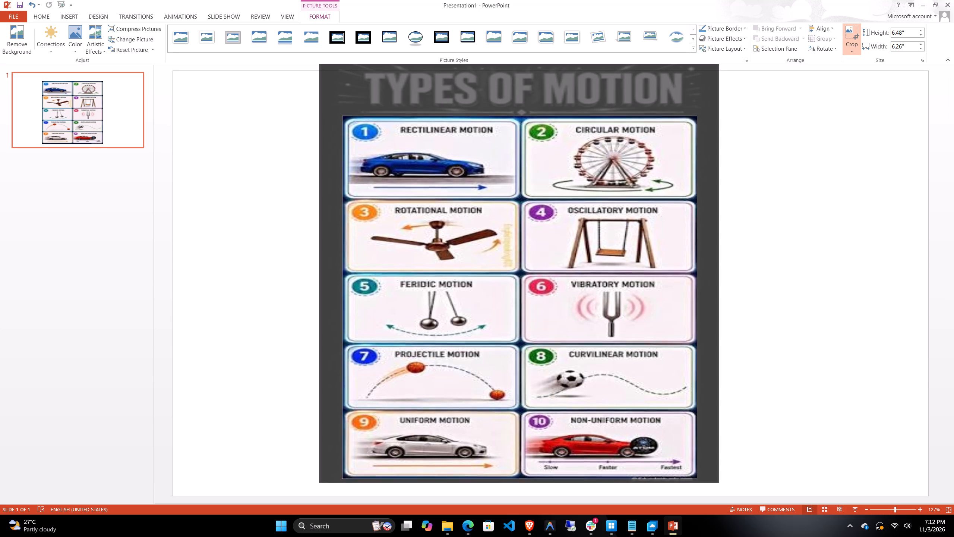
{"action": "left_click_drag", "start_coordinate": [521, 478], "coordinate": [521, 478]}
{"action": "left_click", "coordinate": [853, 28]}
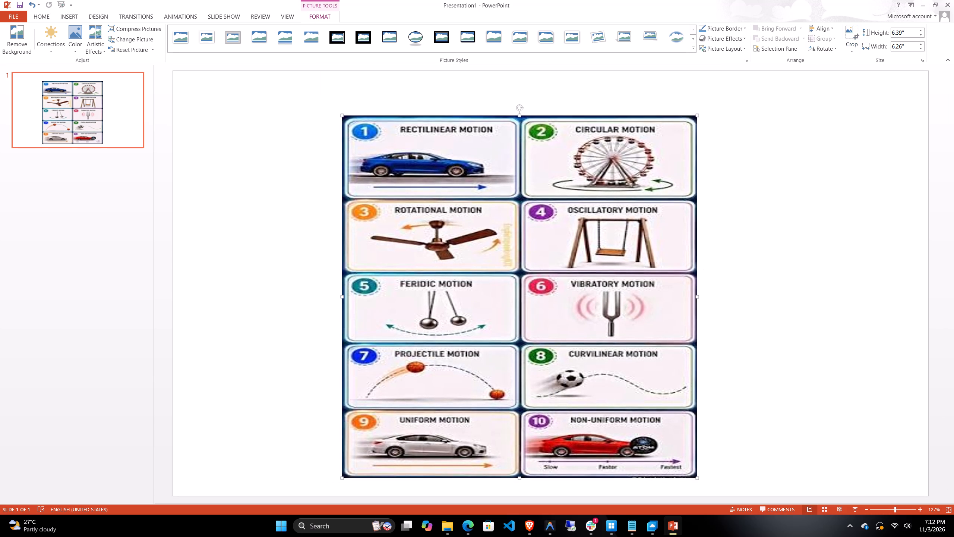
Enlarge the cropped motion picture to about 6.91" high by 6.77" wide and move it near the slide's left edge.
{"action": "left_click_drag", "start_coordinate": [698, 115], "coordinate": [734, 82], "text": "shift"}
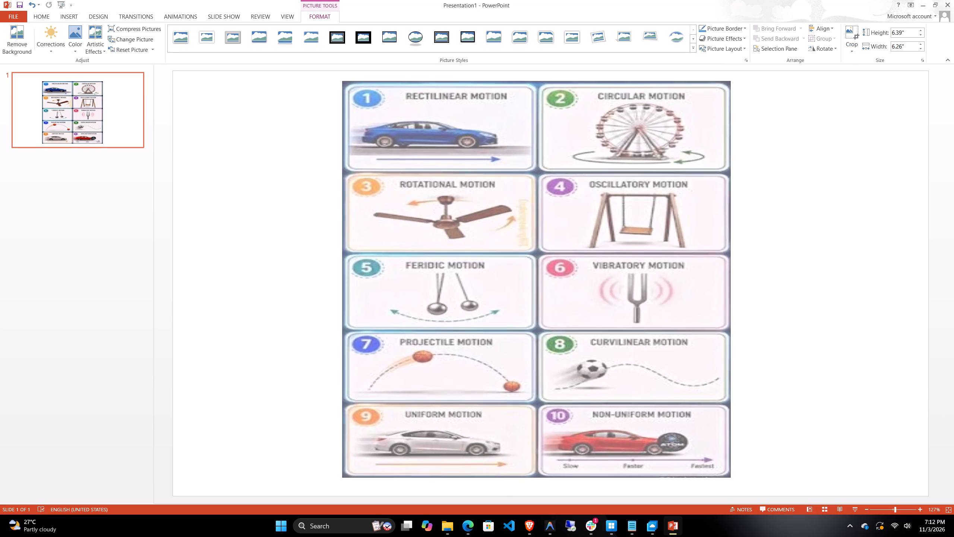
{"action": "left_click_drag", "start_coordinate": [734, 82], "coordinate": [726, 97], "text": "shift"}
{"action": "left_click_drag", "start_coordinate": [658, 376], "coordinate": [560, 380]}
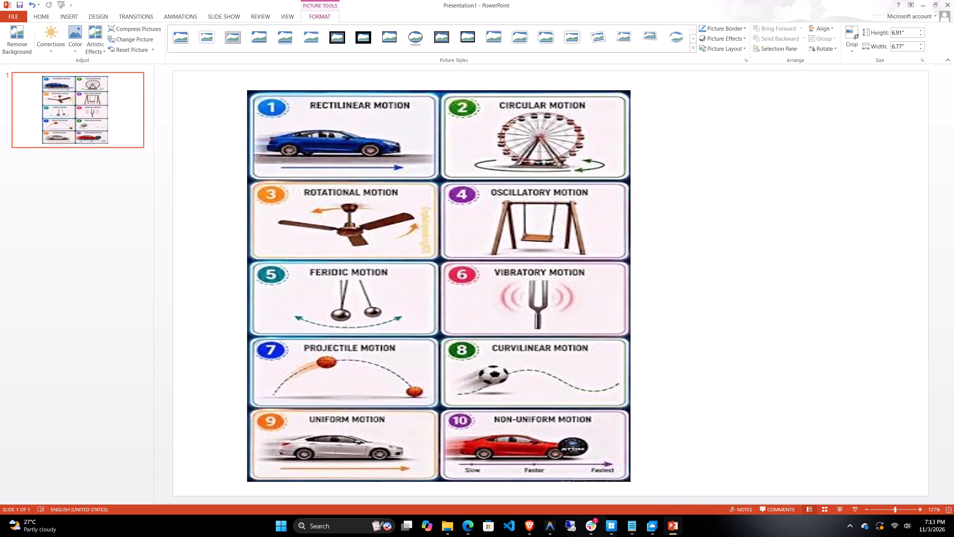
{"action": "left_click_drag", "start_coordinate": [560, 380], "coordinate": [508, 372]}
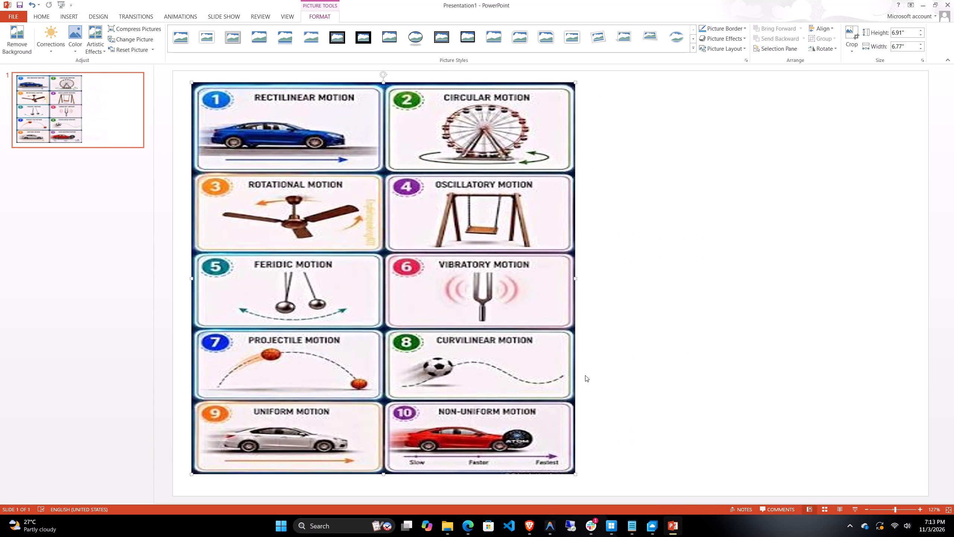
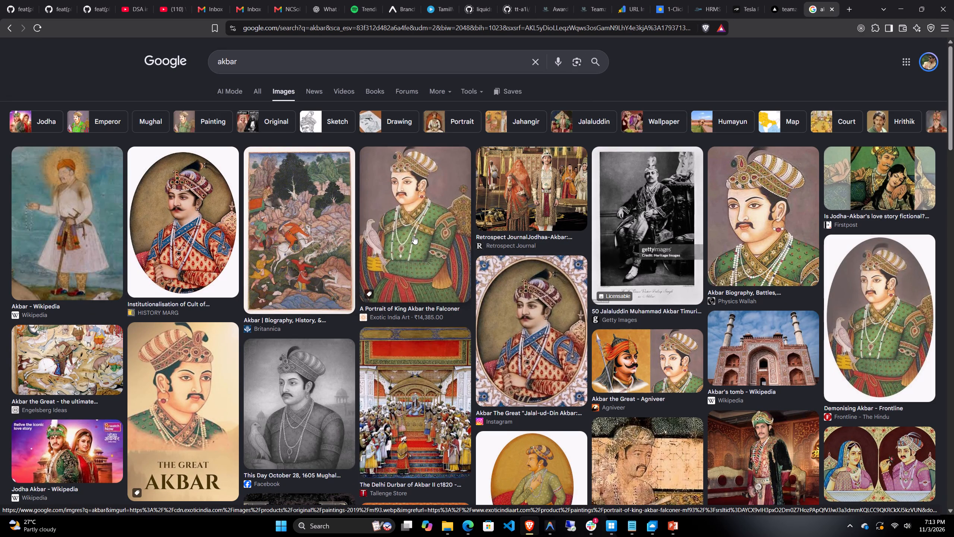
Copy the portrait of King Akbar the Falconer from the image results and paste it onto the PowerPoint slide as a picture.
{"action": "right_click", "coordinate": [414, 236]}
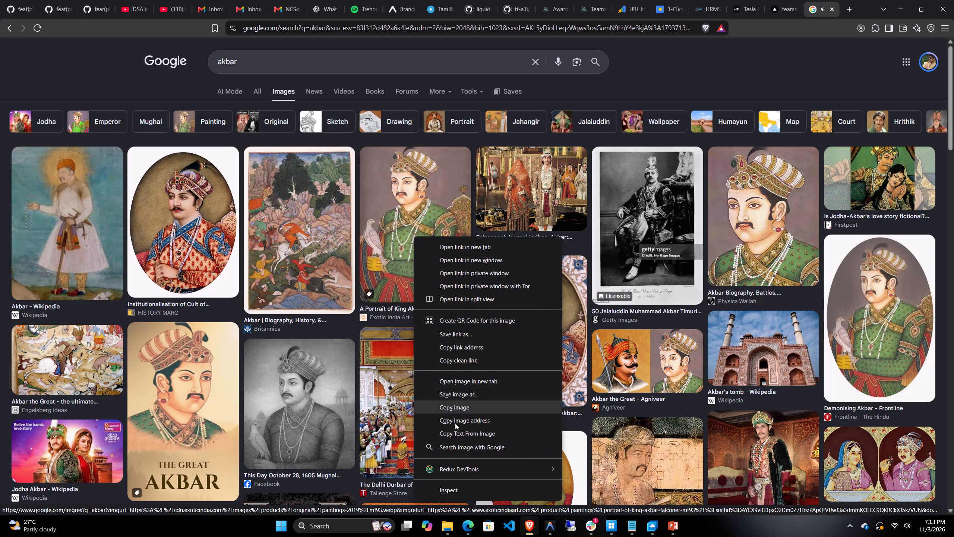
{"action": "left_click", "coordinate": [452, 409]}
{"action": "left_click", "coordinate": [678, 529]}
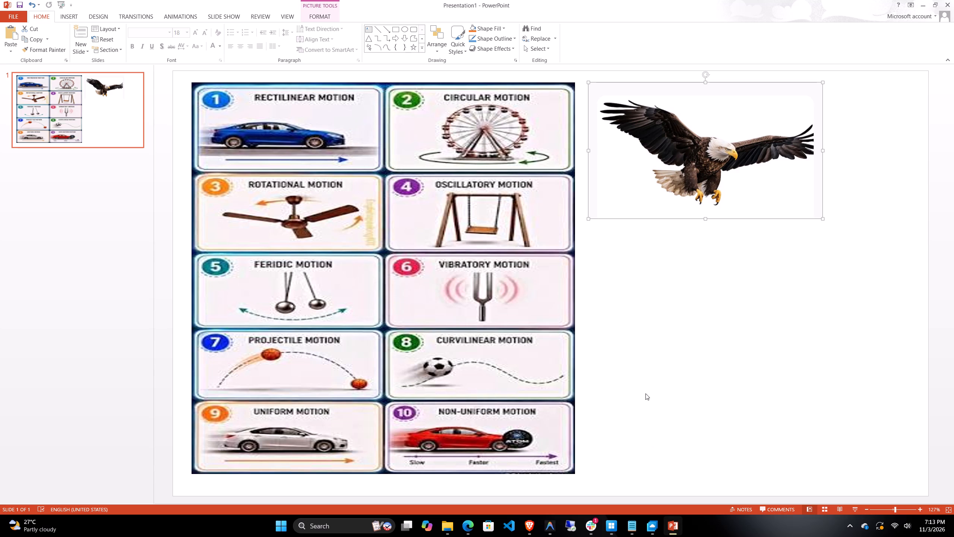
{"action": "key", "text": "ctrl+v"}
{"action": "left_click", "coordinate": [427, 393]}
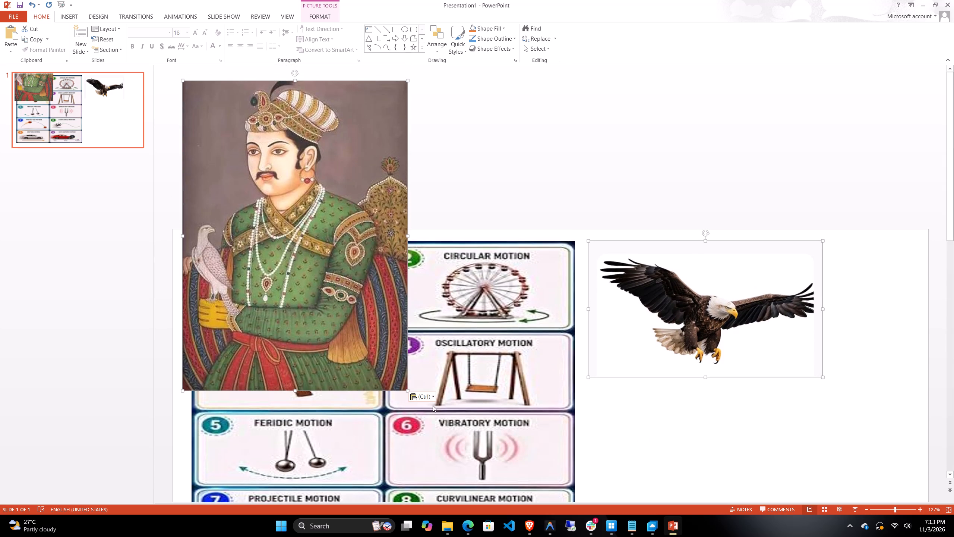
{"action": "left_click", "coordinate": [440, 413]}
Shrink the Akbar portrait and place it beside the motion poster, below the eagle picture.
{"action": "left_click_drag", "start_coordinate": [438, 129], "coordinate": [543, 259], "text": "shift"}
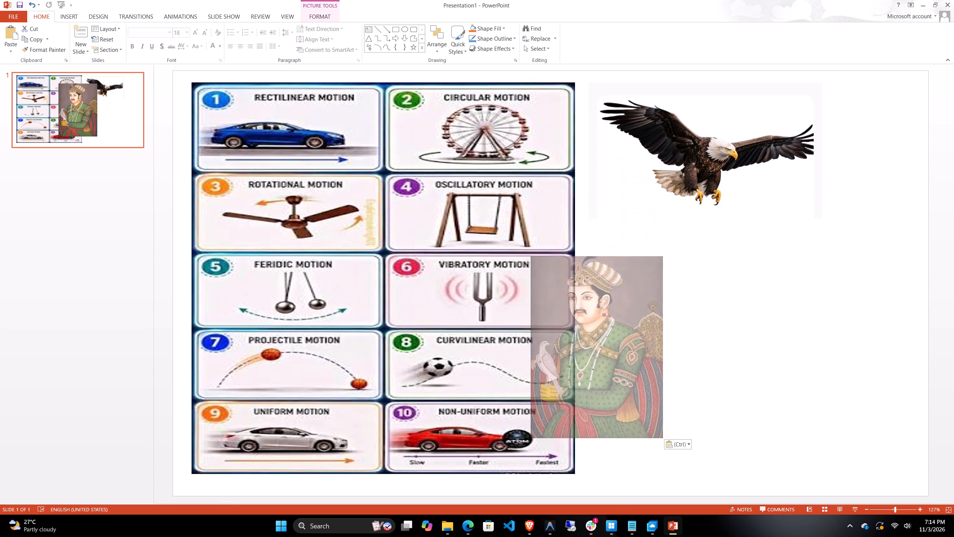
{"action": "left_click_drag", "start_coordinate": [543, 259], "coordinate": [542, 262], "text": "shift"}
{"action": "left_click_drag", "start_coordinate": [568, 316], "coordinate": [625, 306]}
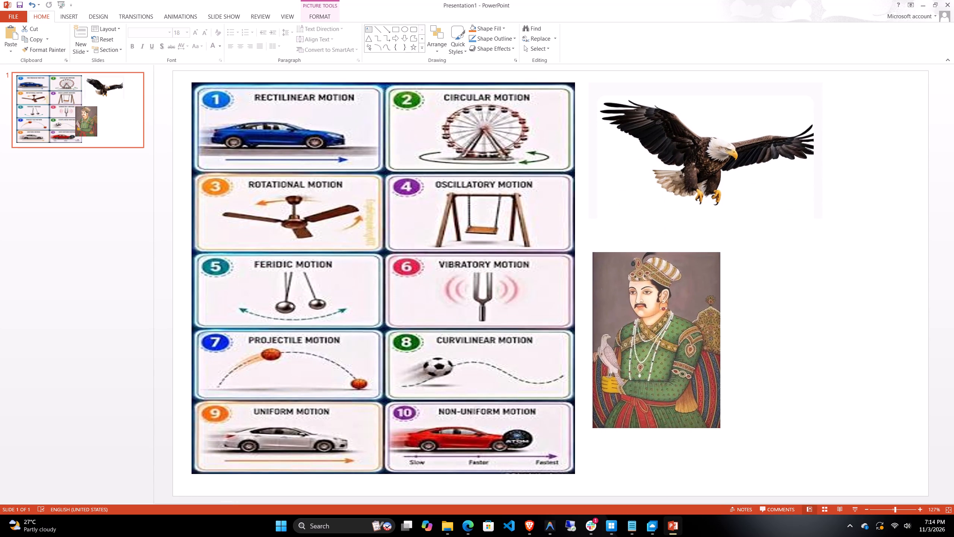
{"action": "left_click_drag", "start_coordinate": [625, 306], "coordinate": [623, 306]}
Switch to the Brave browser and search Google Images for "birbal".
{"action": "key", "text": "alt+Tab"}
{"action": "left_click_drag", "start_coordinate": [306, 65], "coordinate": [132, 70]}
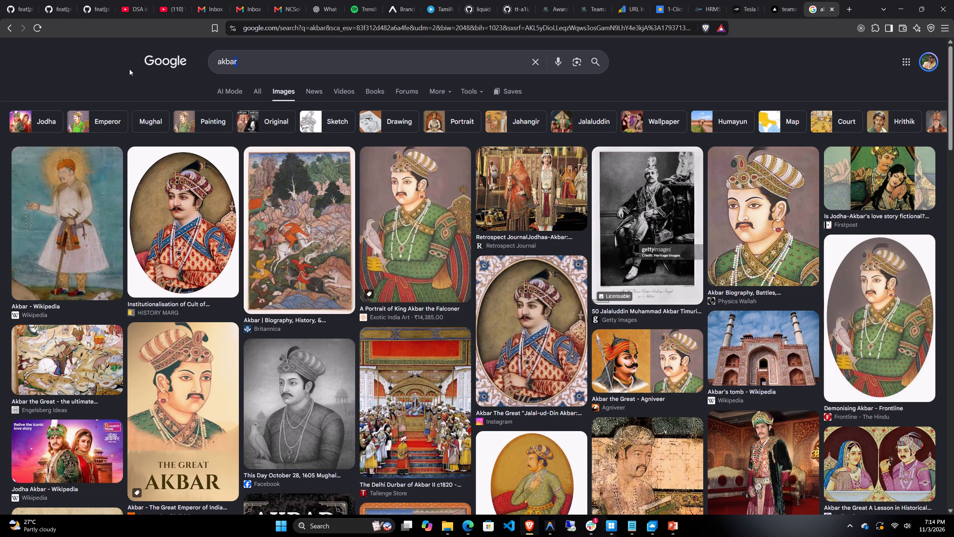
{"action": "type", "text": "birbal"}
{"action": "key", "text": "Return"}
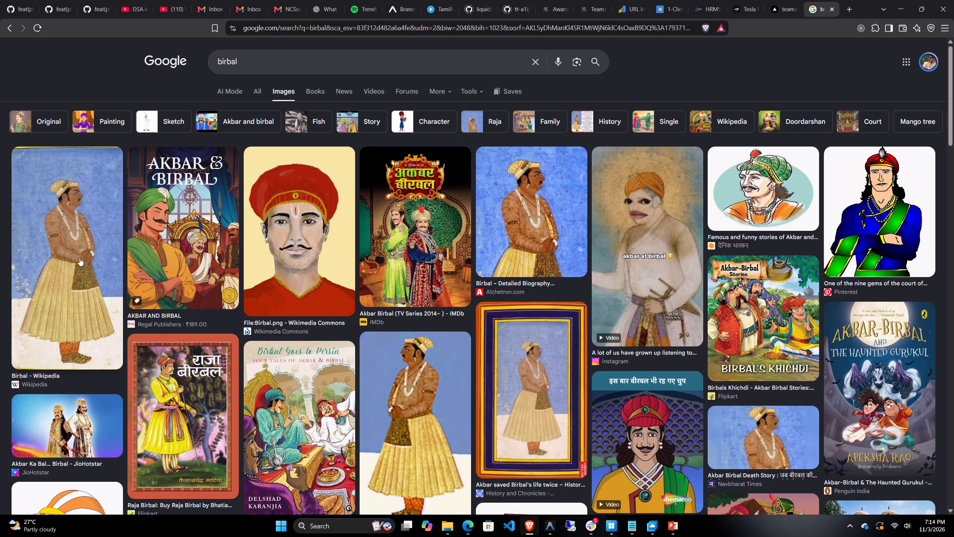
Browse the Birbal image results, including the Instagram "akbar at birbal" preview, for a suitable portrait.
{"action": "left_click", "coordinate": [640, 213]}
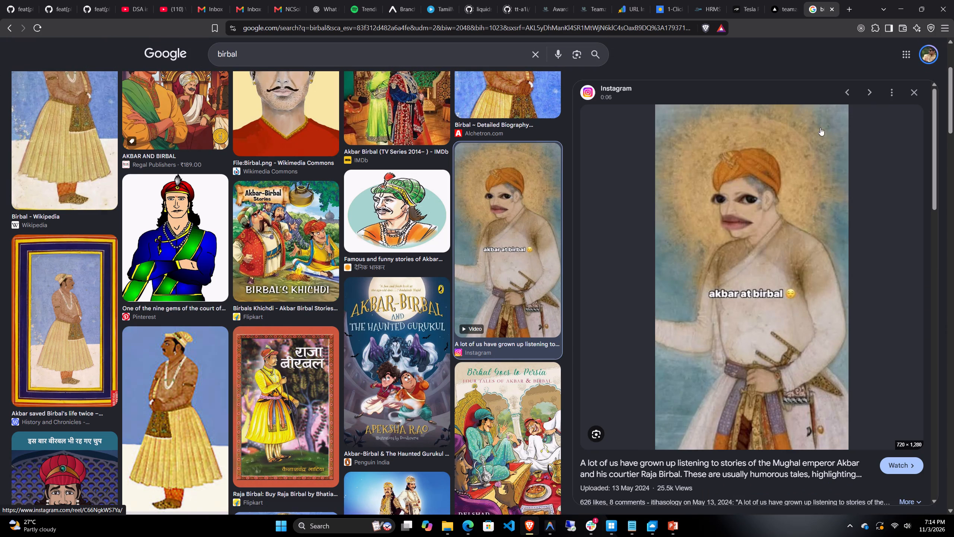
{"action": "left_click", "coordinate": [913, 93]}
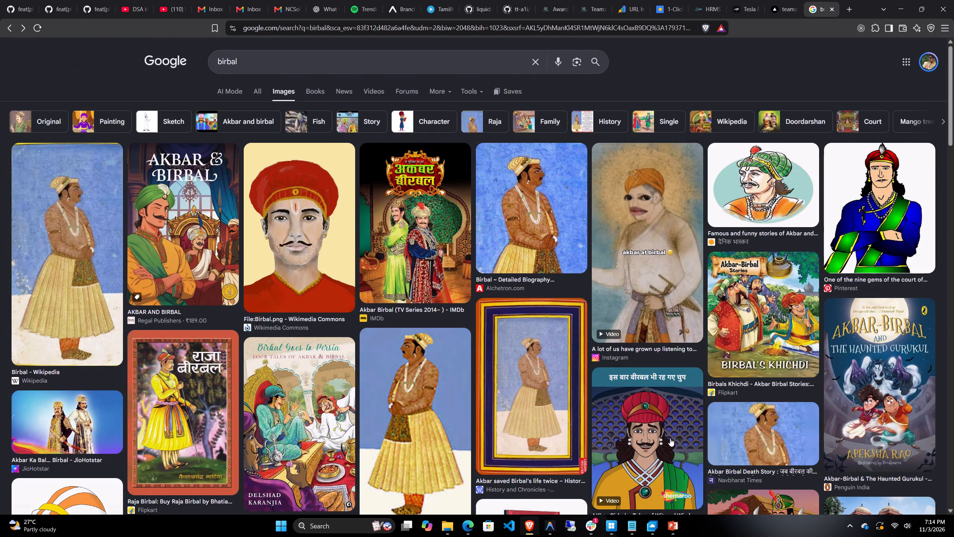
{"action": "scroll", "coordinate": [252, 367], "scroll_direction": "down", "scroll_amount": 4}
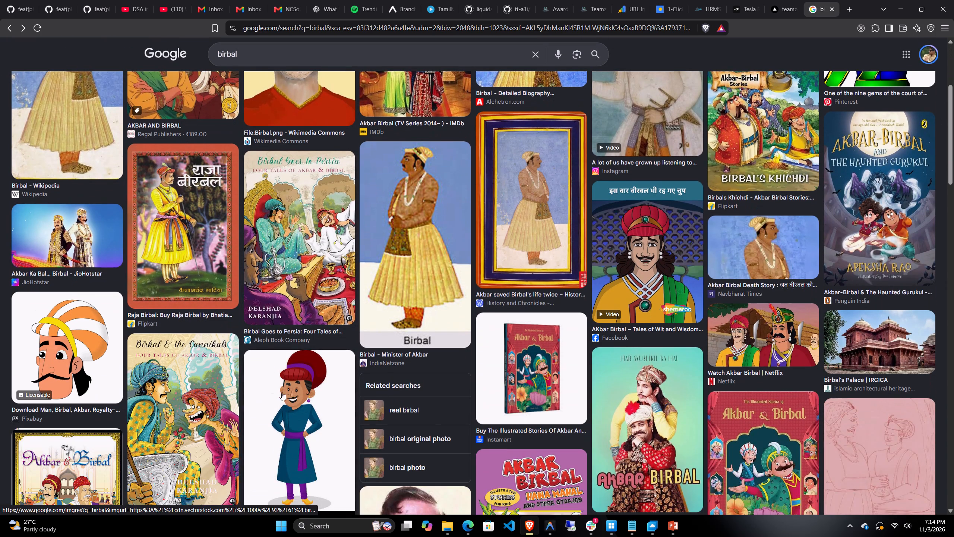
{"action": "scroll", "coordinate": [294, 390], "scroll_direction": "down", "scroll_amount": 4}
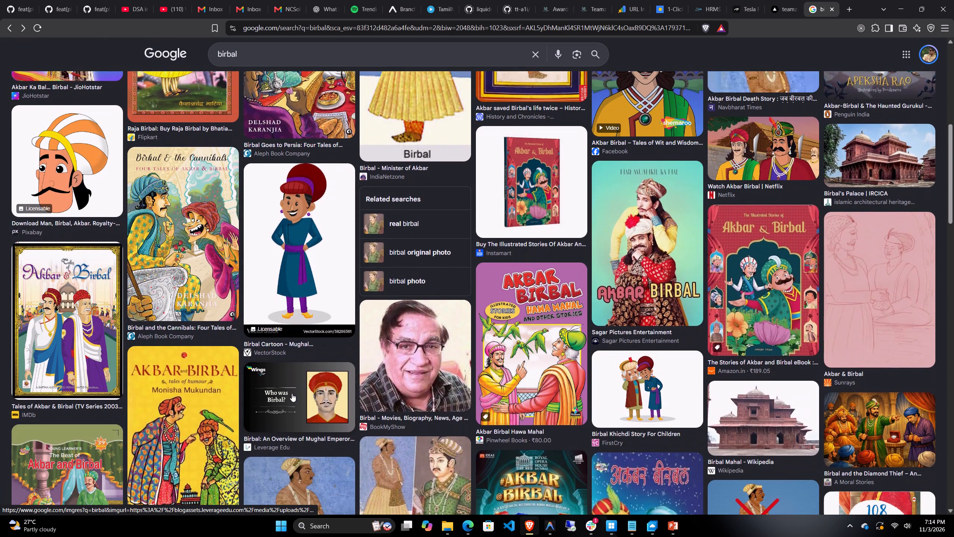
{"action": "scroll", "coordinate": [411, 407], "scroll_direction": "down", "scroll_amount": 4}
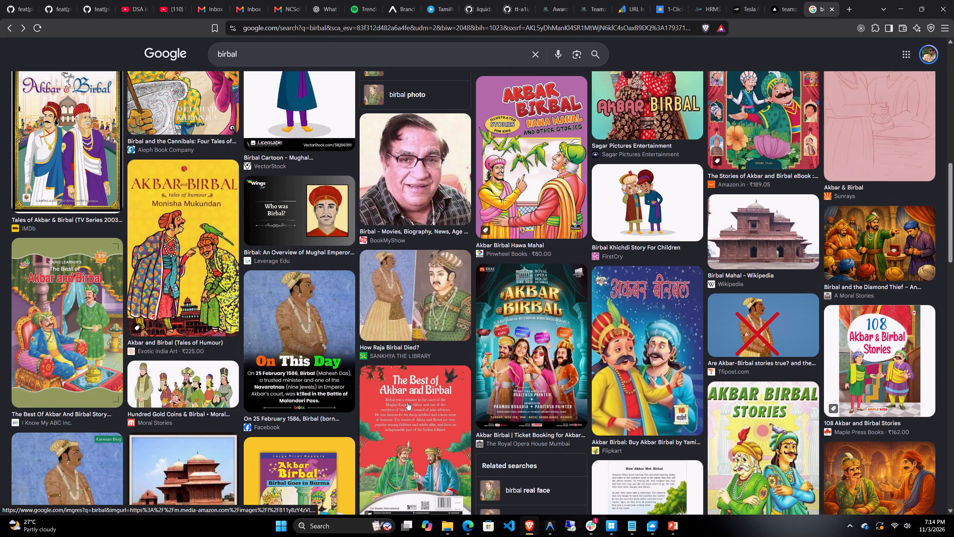
{"action": "scroll", "coordinate": [386, 434], "scroll_direction": "down", "scroll_amount": 5}
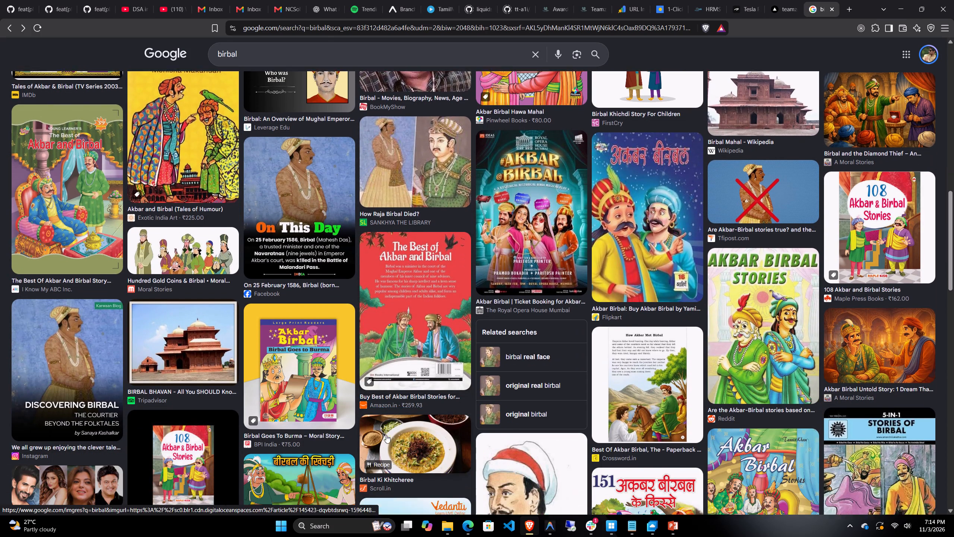
{"action": "scroll", "coordinate": [386, 435], "scroll_direction": "down", "scroll_amount": 6}
{"action": "scroll", "coordinate": [385, 437], "scroll_direction": "up", "scroll_amount": 1}
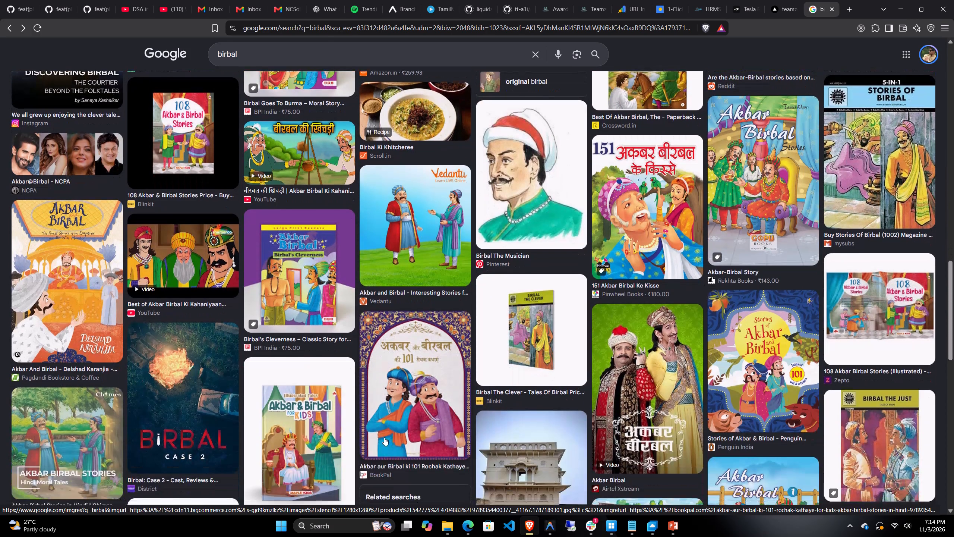
{"action": "scroll", "coordinate": [384, 437], "scroll_direction": "up", "scroll_amount": 7}
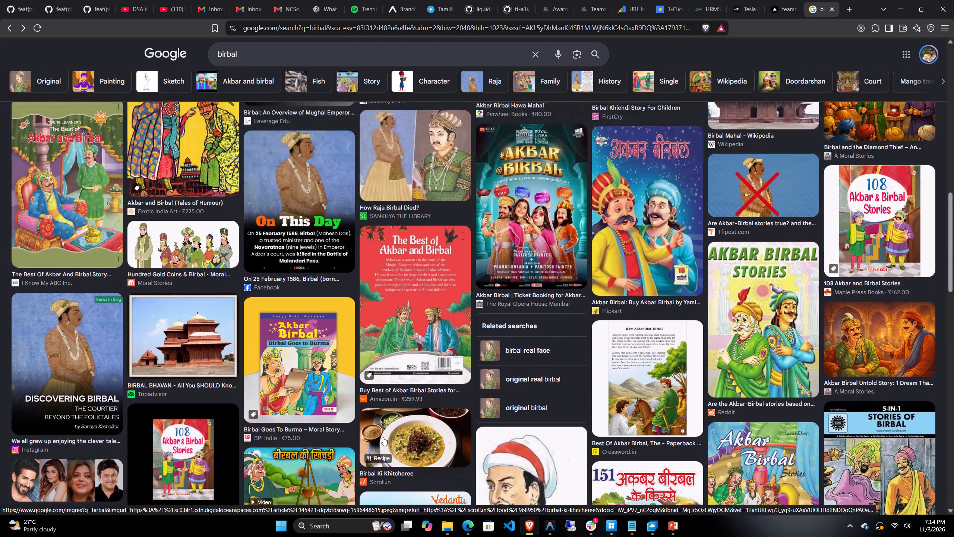
{"action": "scroll", "coordinate": [383, 437], "scroll_direction": "up", "scroll_amount": 9}
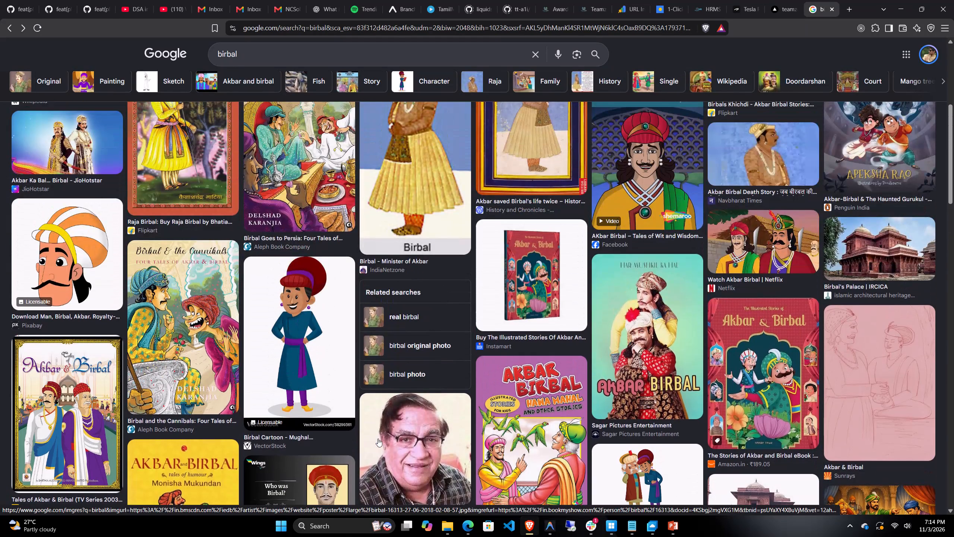
{"action": "scroll", "coordinate": [378, 439], "scroll_direction": "up", "scroll_amount": 6}
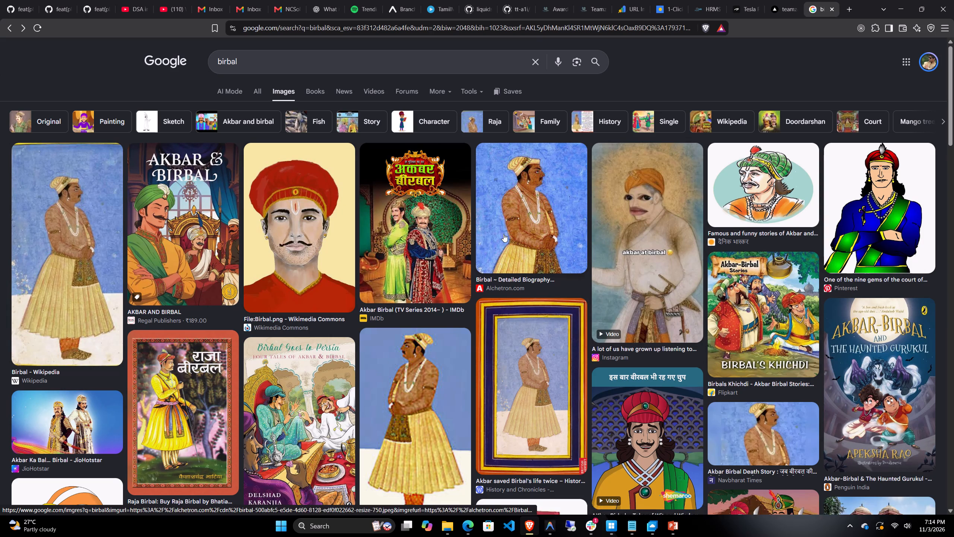
Copy the half-length Birbal portrait from the Alchetron result.
{"action": "right_click", "coordinate": [68, 242]}
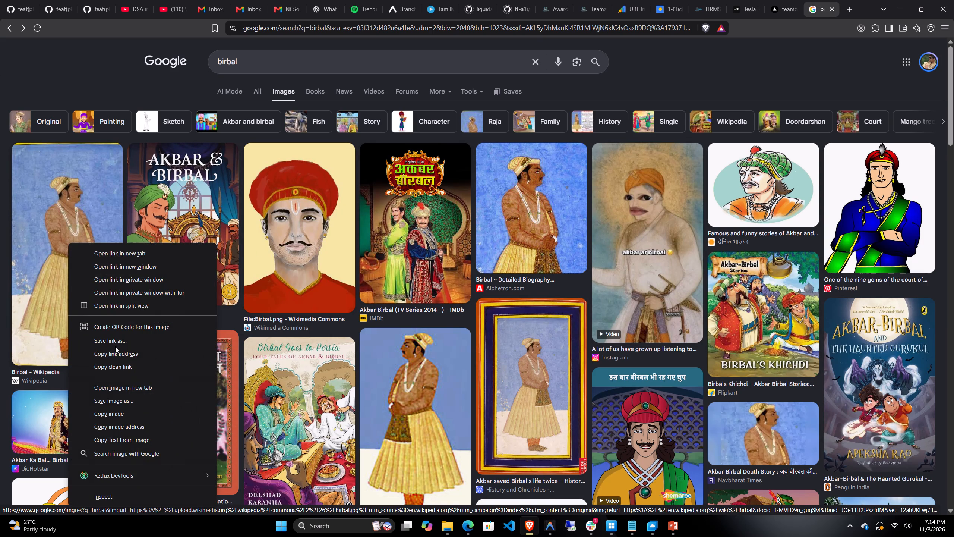
{"action": "right_click", "coordinate": [531, 191]}
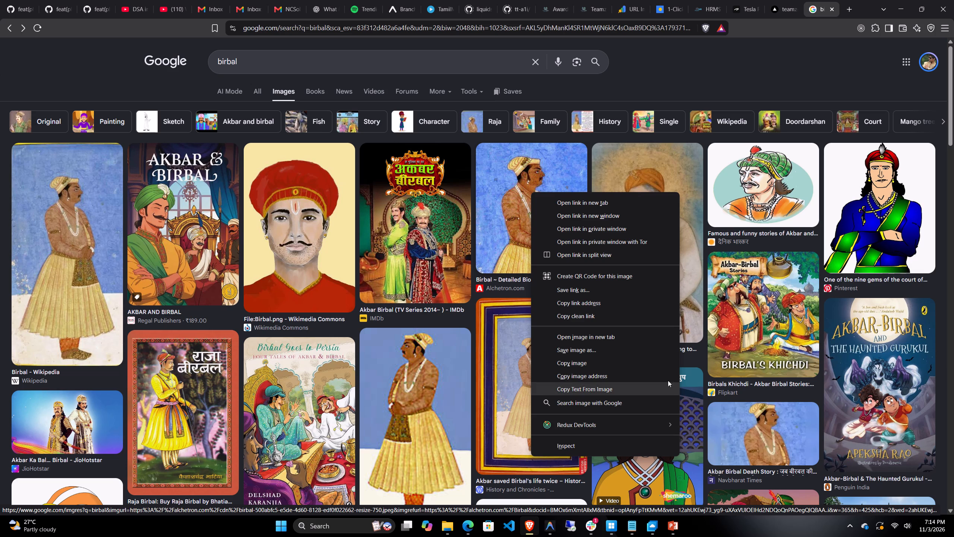
{"action": "left_click", "coordinate": [579, 364]}
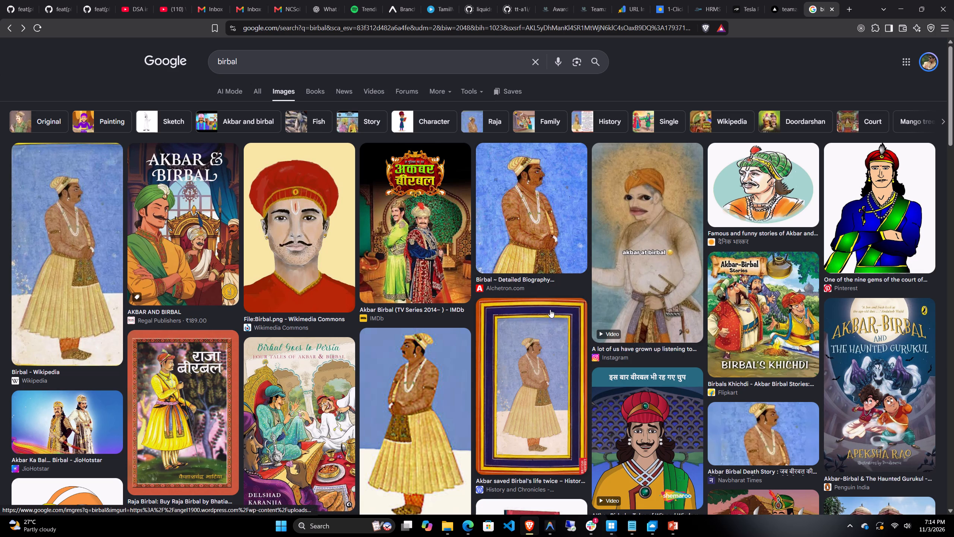
Look through more Birbal results and search Google Images for "akbar birbal" to compare other pictures.
{"action": "scroll", "coordinate": [617, 412], "scroll_direction": "down", "scroll_amount": 1}
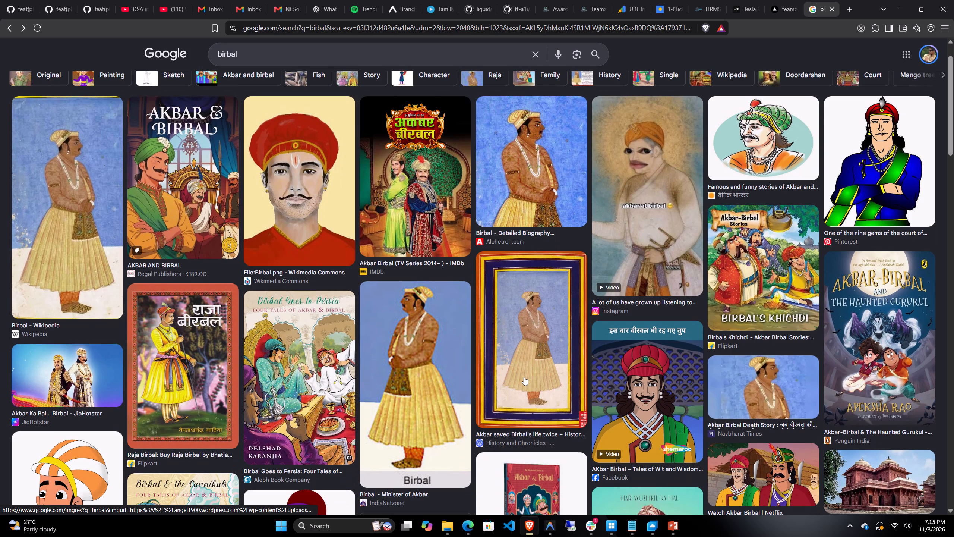
{"action": "scroll", "coordinate": [517, 384], "scroll_direction": "down", "scroll_amount": 3}
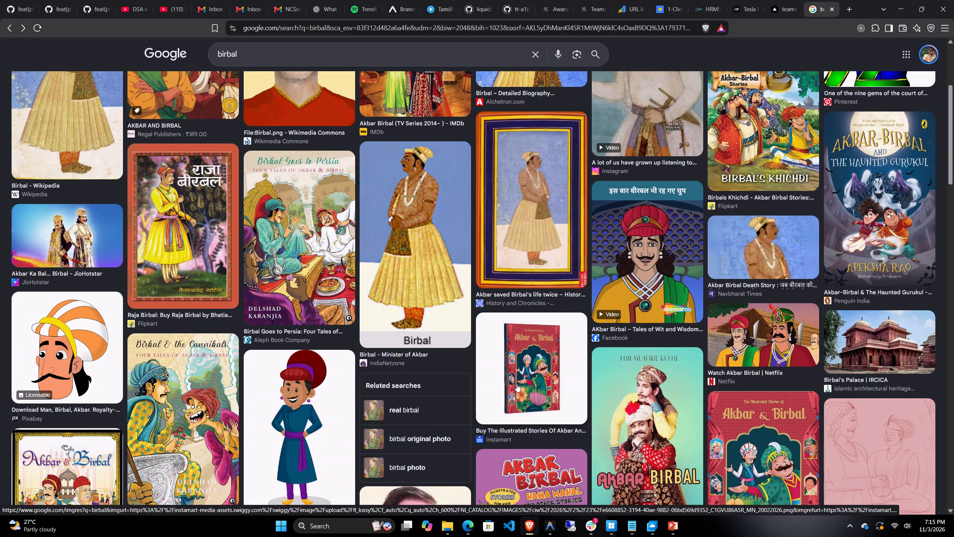
{"action": "scroll", "coordinate": [556, 383], "scroll_direction": "down", "scroll_amount": 2}
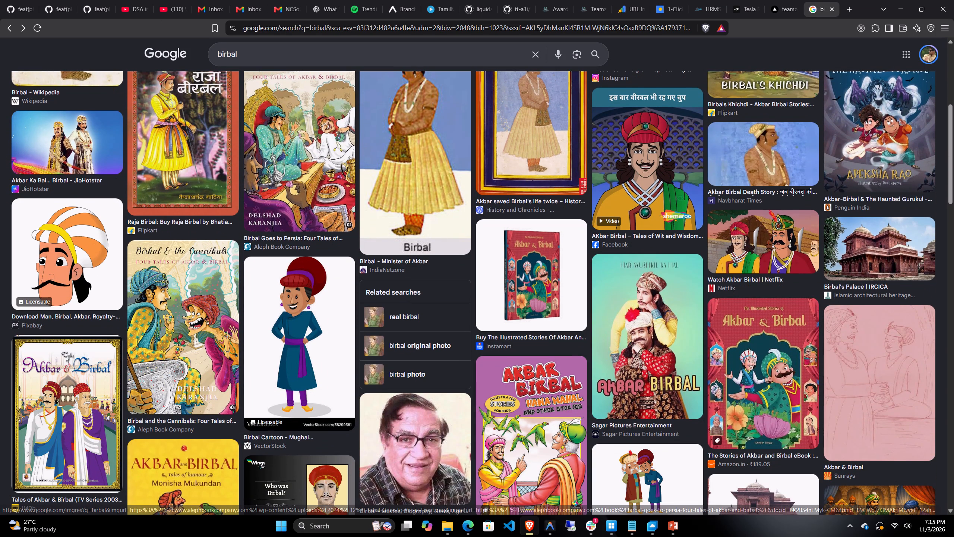
{"action": "left_click", "coordinate": [268, 53]}
{"action": "left_click", "coordinate": [274, 88]}
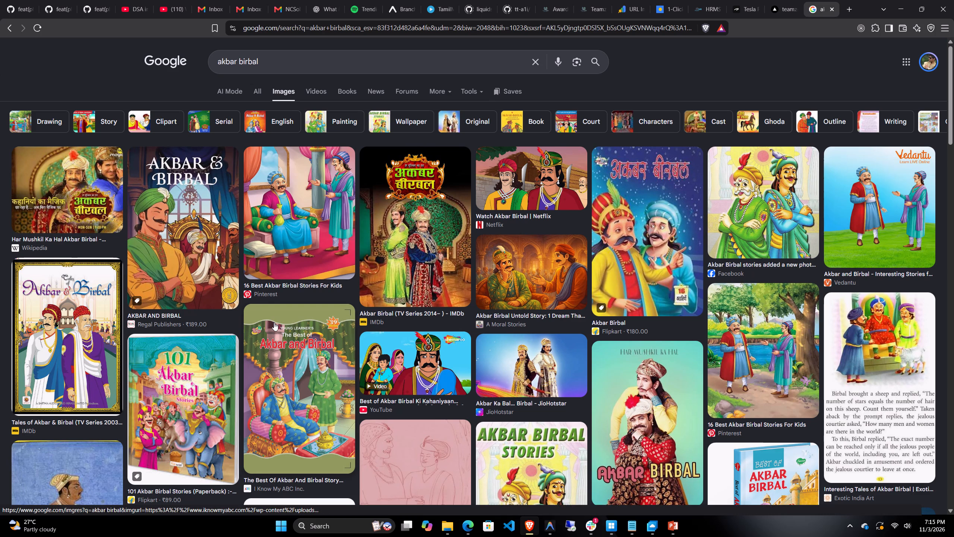
{"action": "scroll", "coordinate": [274, 323], "scroll_direction": "up", "scroll_amount": 1}
{"action": "scroll", "coordinate": [274, 323], "scroll_direction": "down", "scroll_amount": 1}
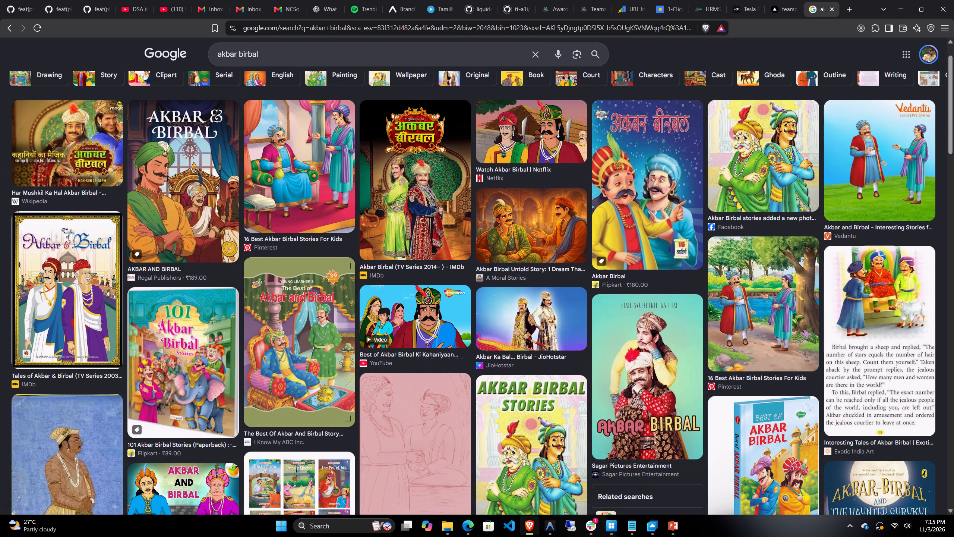
Change the Google Images search to "birbal images".
{"action": "left_click_drag", "start_coordinate": [240, 52], "coordinate": [206, 52]}
{"action": "key", "text": "BackSpace"}
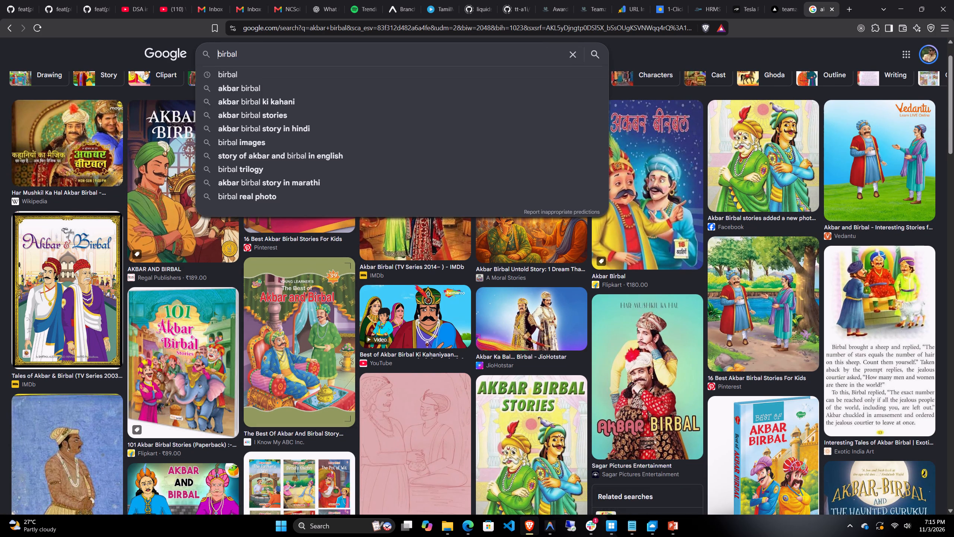
{"action": "left_click", "coordinate": [282, 49]}
{"action": "key", "text": "space"}
{"action": "left_click", "coordinate": [279, 75]}
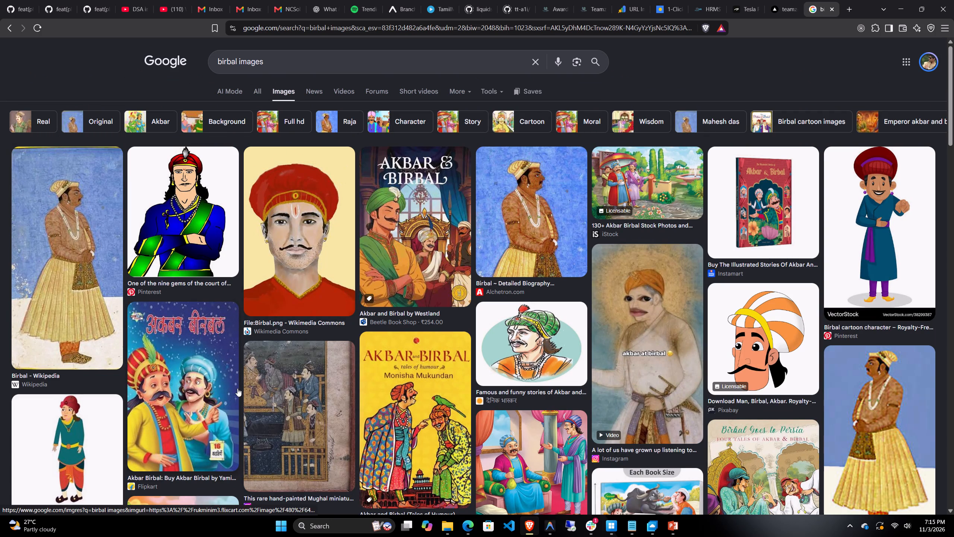
Examine the "birbal images" results for a suitable Birbal picture, close the stray image tab and return to the first results.
{"action": "scroll", "coordinate": [255, 394], "scroll_direction": "down", "scroll_amount": 7}
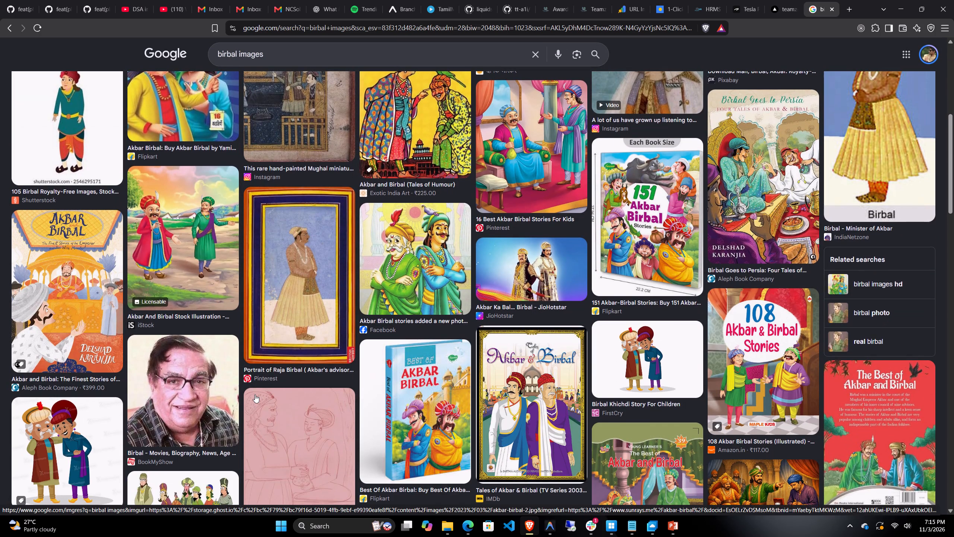
{"action": "scroll", "coordinate": [255, 394], "scroll_direction": "down", "scroll_amount": 1}
{"action": "scroll", "coordinate": [255, 394], "scroll_direction": "up", "scroll_amount": 1}
{"action": "scroll", "coordinate": [255, 394], "scroll_direction": "down", "scroll_amount": 3}
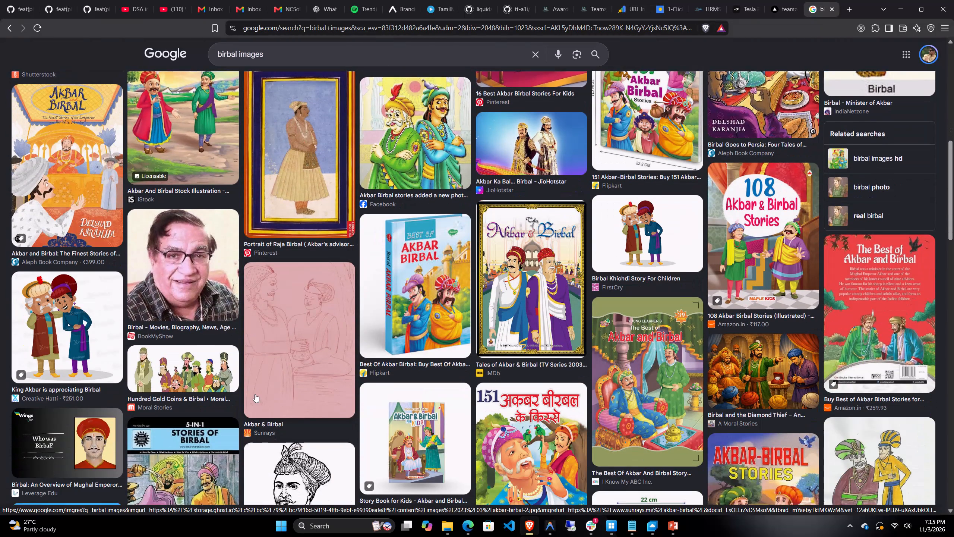
{"action": "scroll", "coordinate": [255, 394], "scroll_direction": "down", "scroll_amount": 4}
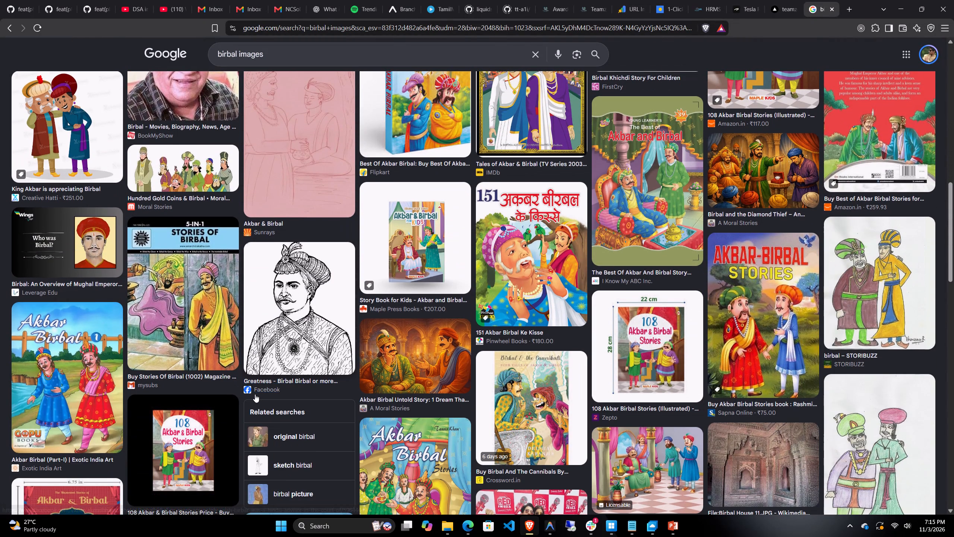
{"action": "scroll", "coordinate": [255, 394], "scroll_direction": "down", "scroll_amount": 4}
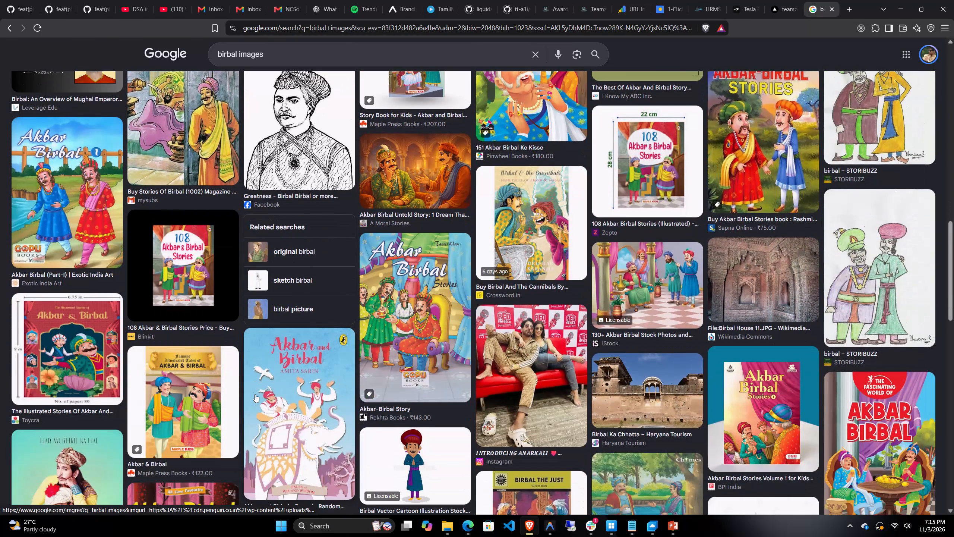
{"action": "scroll", "coordinate": [255, 394], "scroll_direction": "down", "scroll_amount": 6}
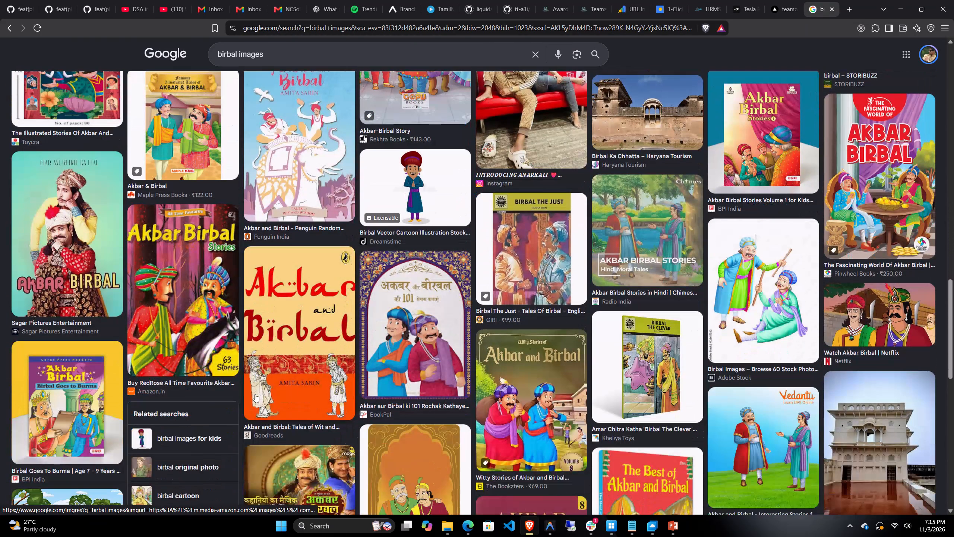
{"action": "scroll", "coordinate": [255, 395], "scroll_direction": "down", "scroll_amount": 1}
{"action": "scroll", "coordinate": [255, 395], "scroll_direction": "up", "scroll_amount": 1}
{"action": "scroll", "coordinate": [255, 395], "scroll_direction": "down", "scroll_amount": 1}
{"action": "scroll", "coordinate": [255, 395], "scroll_direction": "up", "scroll_amount": 1}
{"action": "scroll", "coordinate": [255, 395], "scroll_direction": "down", "scroll_amount": 5}
{"action": "middle_click", "coordinate": [255, 395]}
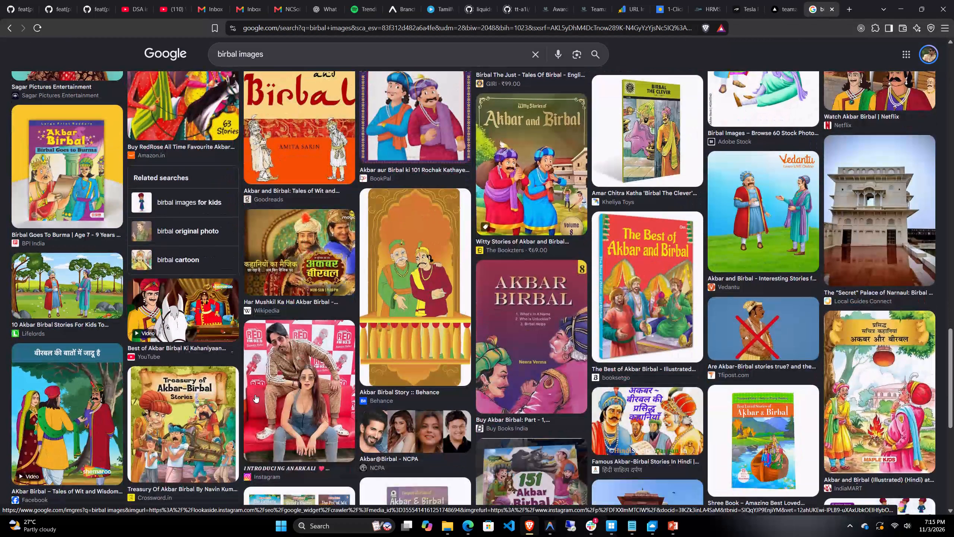
{"action": "left_click", "coordinate": [833, 12]}
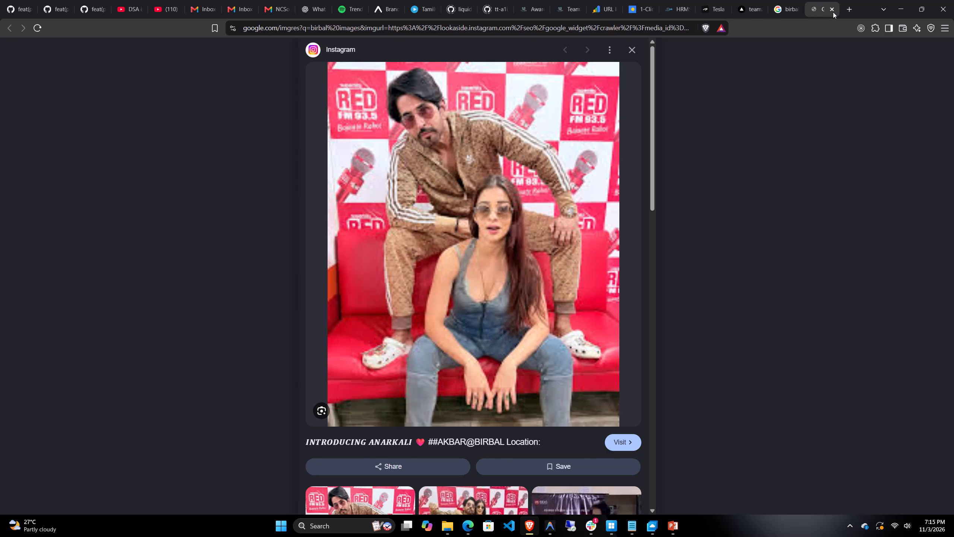
{"action": "left_click", "coordinate": [833, 10]}
{"action": "left_click_drag", "start_coordinate": [951, 332], "coordinate": [947, 60]}
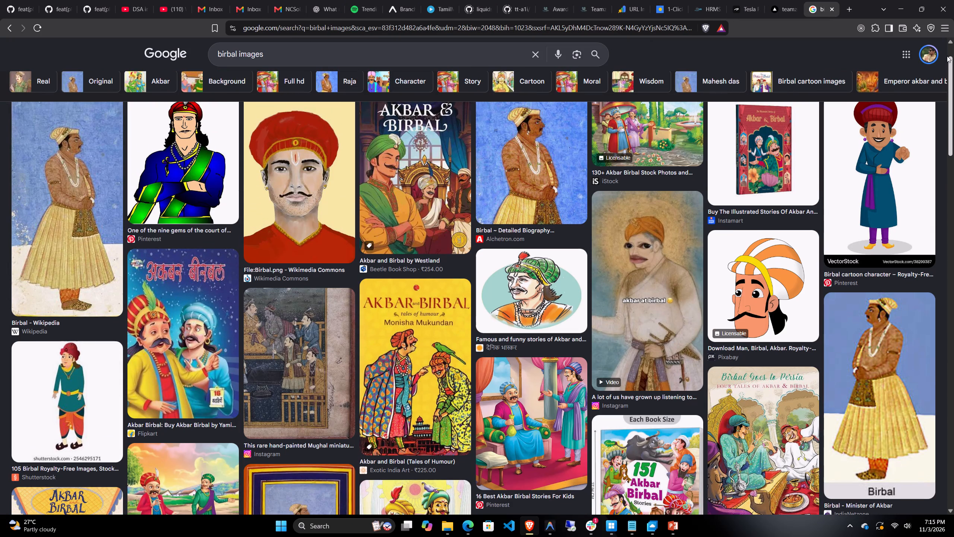
Examine the Alchetron Birbal result, its related images and the "Raja Birbal" Facebook picture for a suitable portrait.
{"action": "left_click", "coordinate": [521, 159]}
{"action": "scroll", "coordinate": [721, 338], "scroll_direction": "down", "scroll_amount": 2}
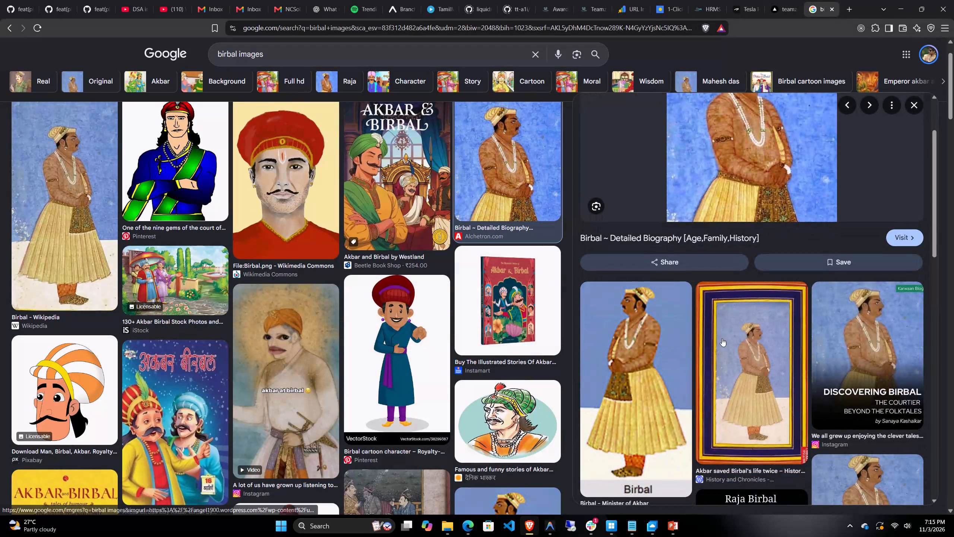
{"action": "scroll", "coordinate": [721, 337], "scroll_direction": "down", "scroll_amount": 9}
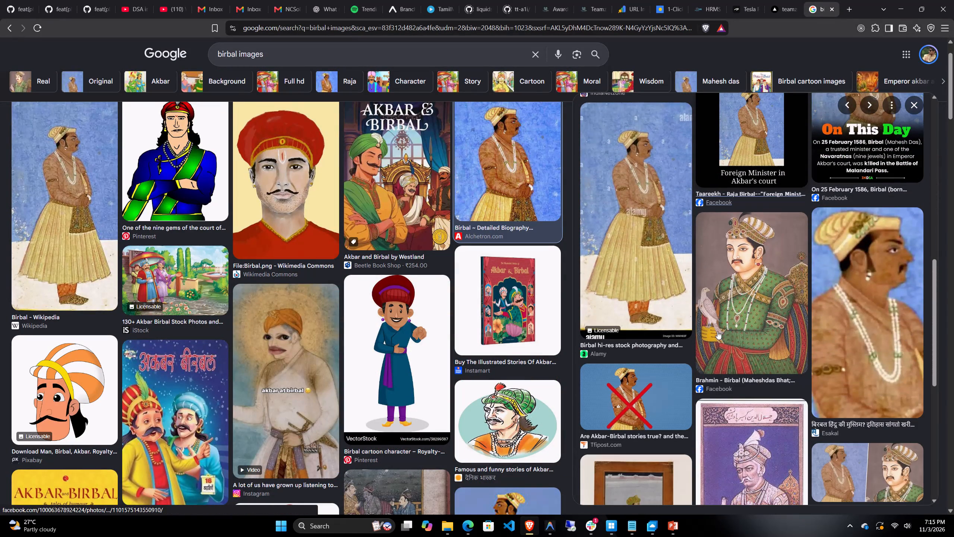
{"action": "scroll", "coordinate": [717, 330], "scroll_direction": "down", "scroll_amount": 3}
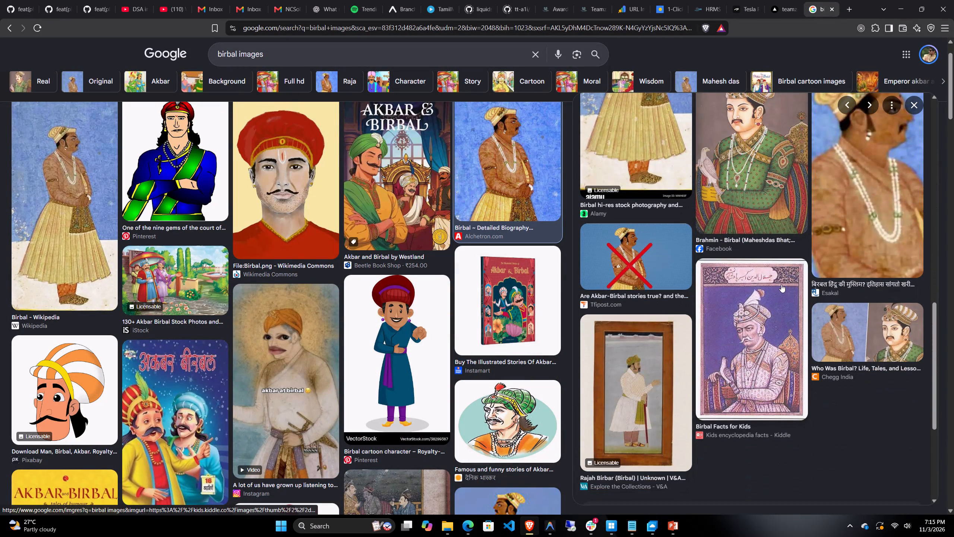
{"action": "scroll", "coordinate": [754, 341], "scroll_direction": "up", "scroll_amount": 3}
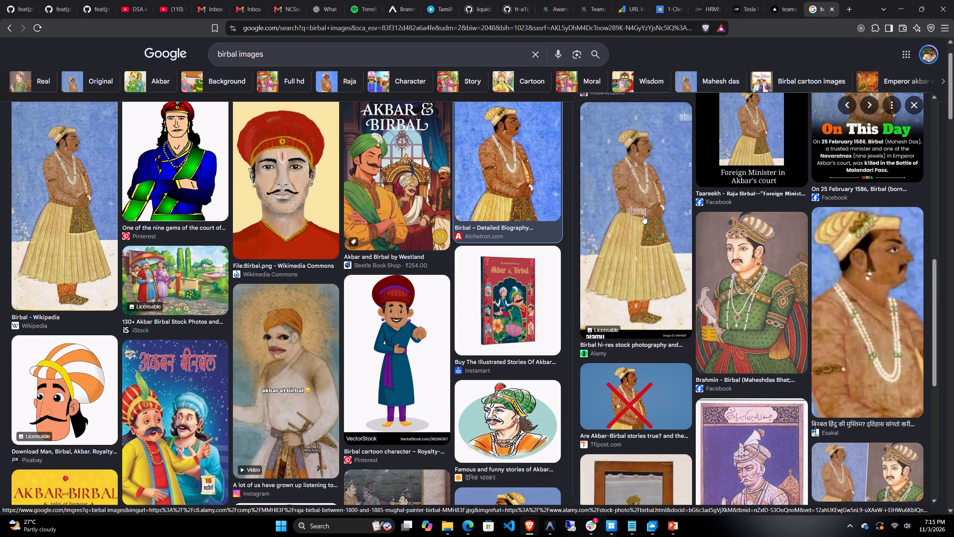
{"action": "scroll", "coordinate": [639, 249], "scroll_direction": "up", "scroll_amount": 5}
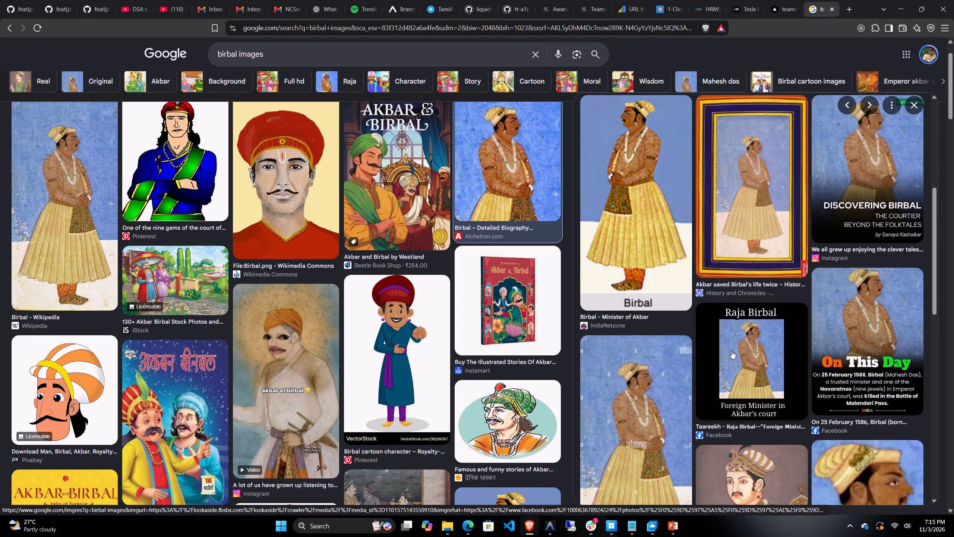
{"action": "left_click", "coordinate": [732, 351]}
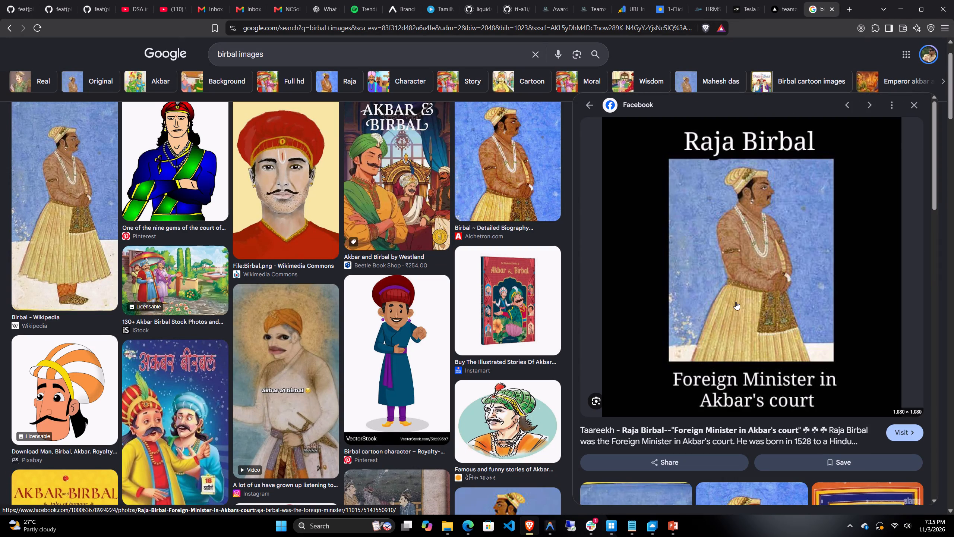
{"action": "scroll", "coordinate": [733, 302], "scroll_direction": "down", "scroll_amount": 4}
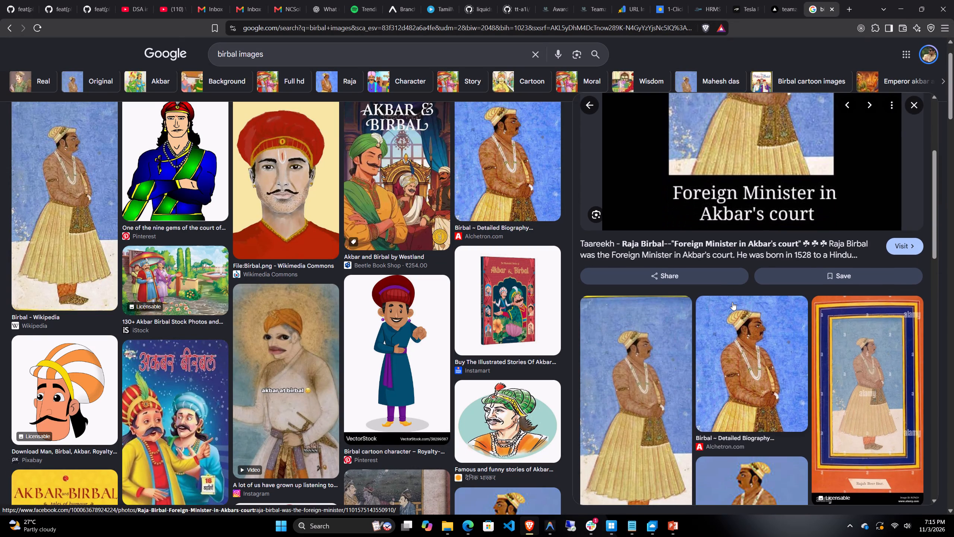
Open the half-length Birbal portrait from Alchetron and copy the image.
{"action": "left_click", "coordinate": [754, 342]}
{"action": "right_click", "coordinate": [754, 217]}
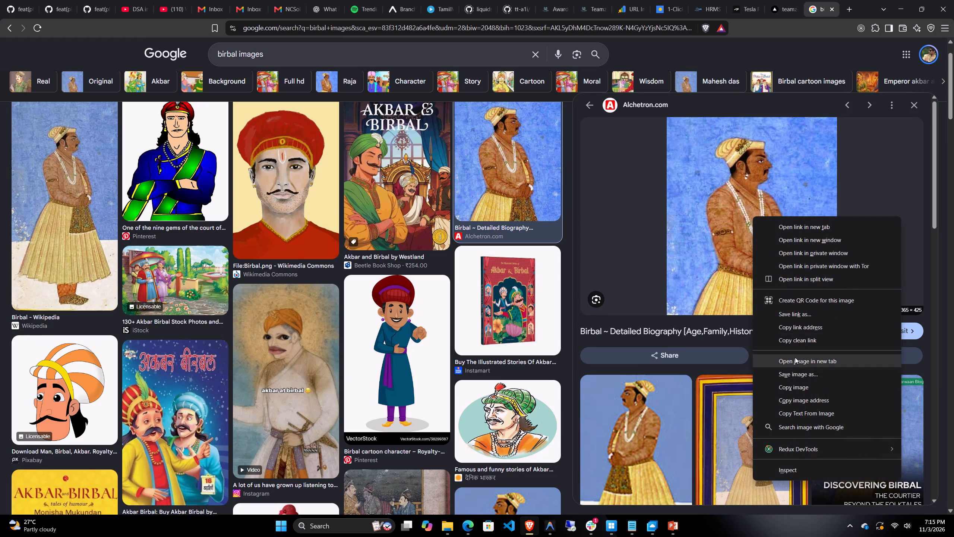
{"action": "left_click", "coordinate": [795, 389]}
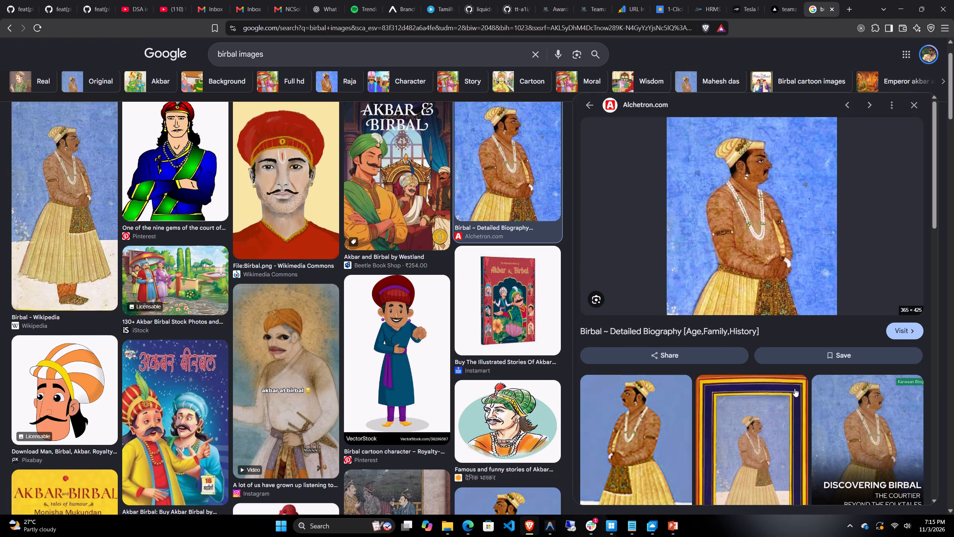
Paste the Birbal portrait as a picture on the PowerPoint slide, shrink it and place it beside the Akbar portrait at matching height.
{"action": "left_click", "coordinate": [669, 526]}
{"action": "key", "text": "ctrl+v"}
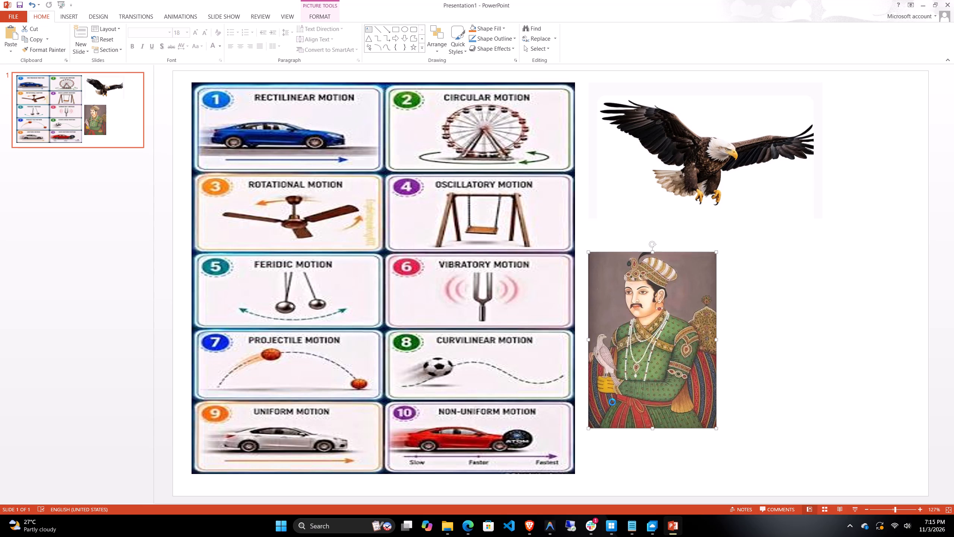
{"action": "left_click", "coordinate": [416, 301]}
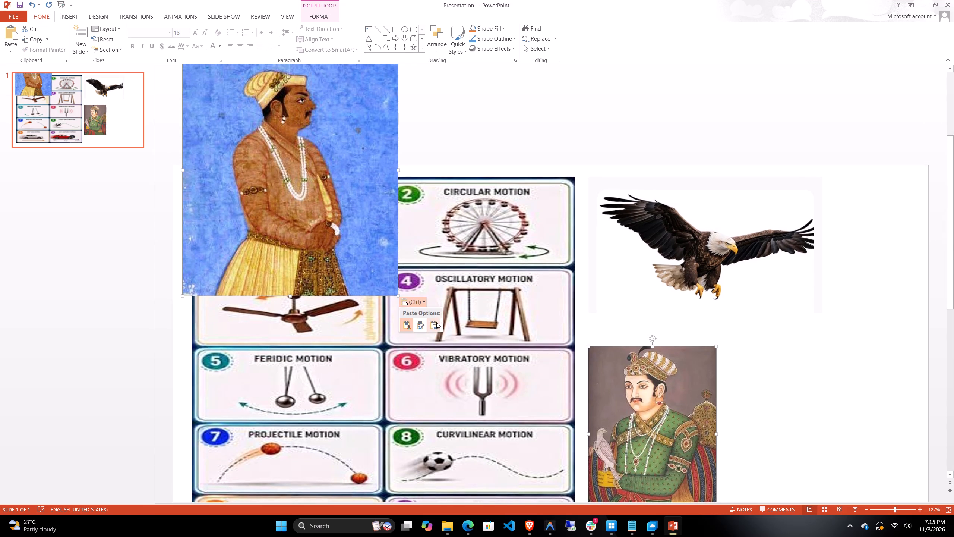
{"action": "left_click", "coordinate": [436, 322]}
{"action": "left_click_drag", "start_coordinate": [443, 158], "coordinate": [547, 261], "text": "shift"}
{"action": "left_click_drag", "start_coordinate": [586, 313], "coordinate": [782, 305]}
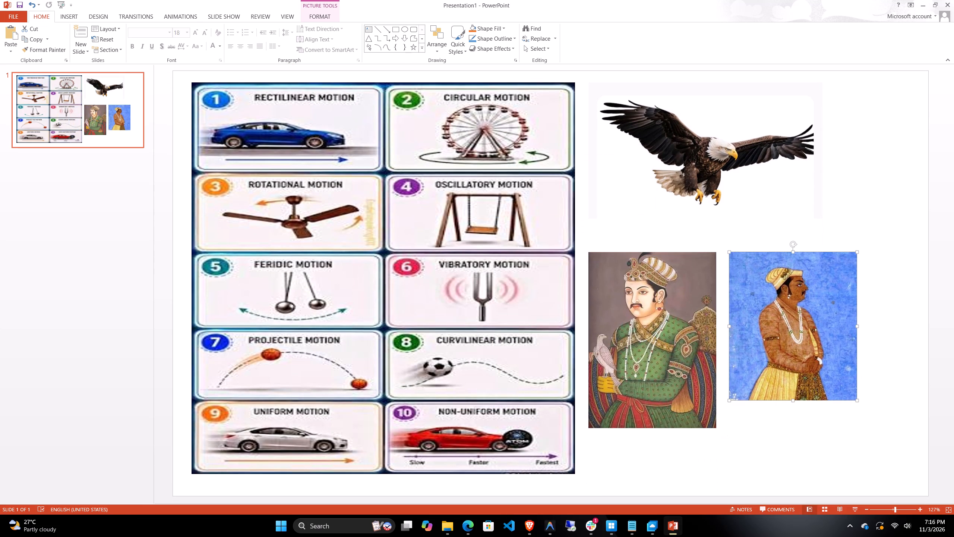
{"action": "left_click_drag", "start_coordinate": [856, 401], "coordinate": [874, 426], "text": "shift"}
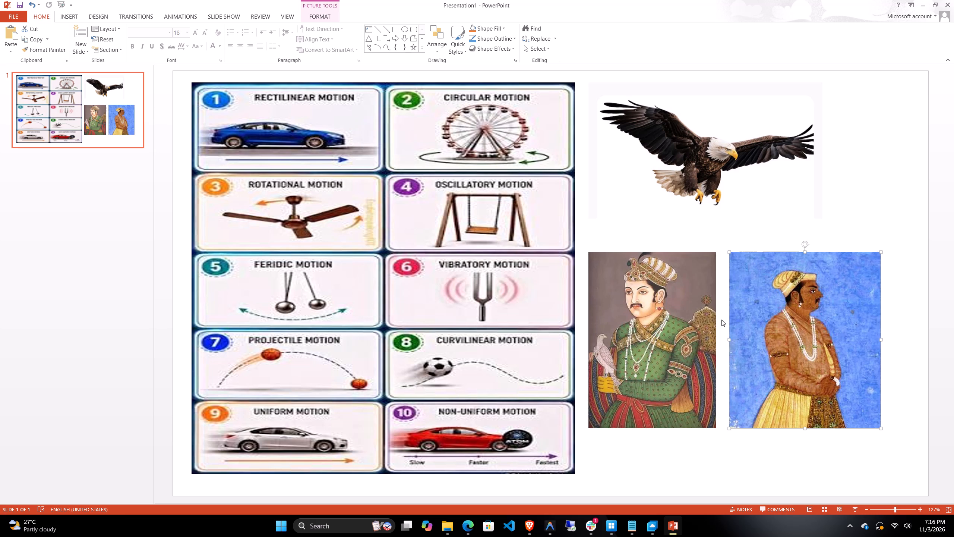
Print the picture slide in Color on the HP Deskjet 1510 series, acknowledging the printer's cartridge notice.
{"action": "key", "text": "ctrl+p"}
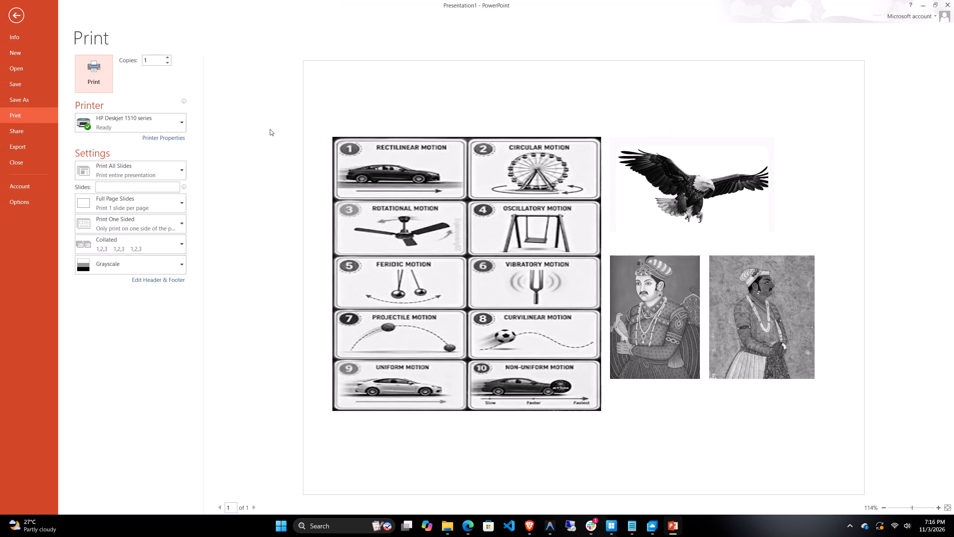
{"action": "left_click", "coordinate": [144, 254]}
{"action": "left_click", "coordinate": [149, 261]}
{"action": "left_click", "coordinate": [145, 290]}
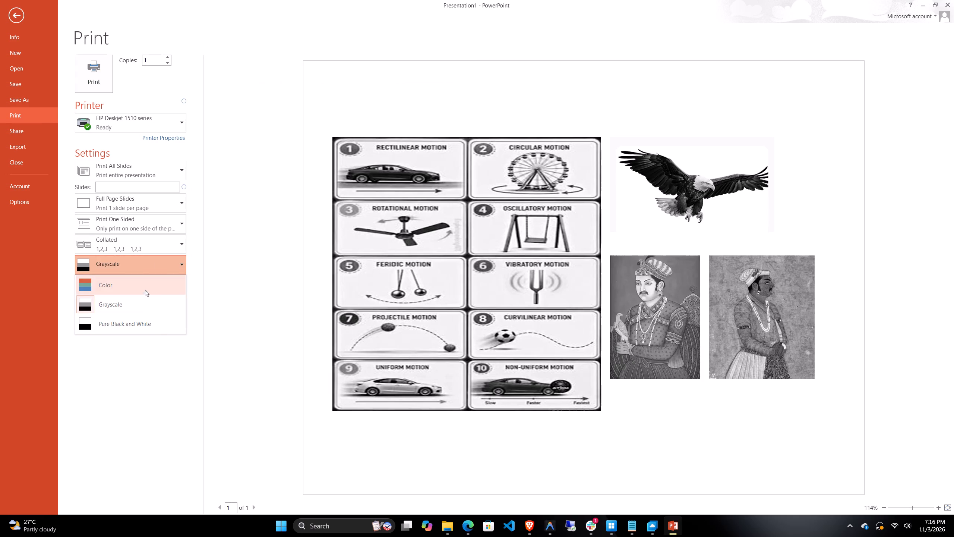
{"action": "left_click", "coordinate": [100, 91]}
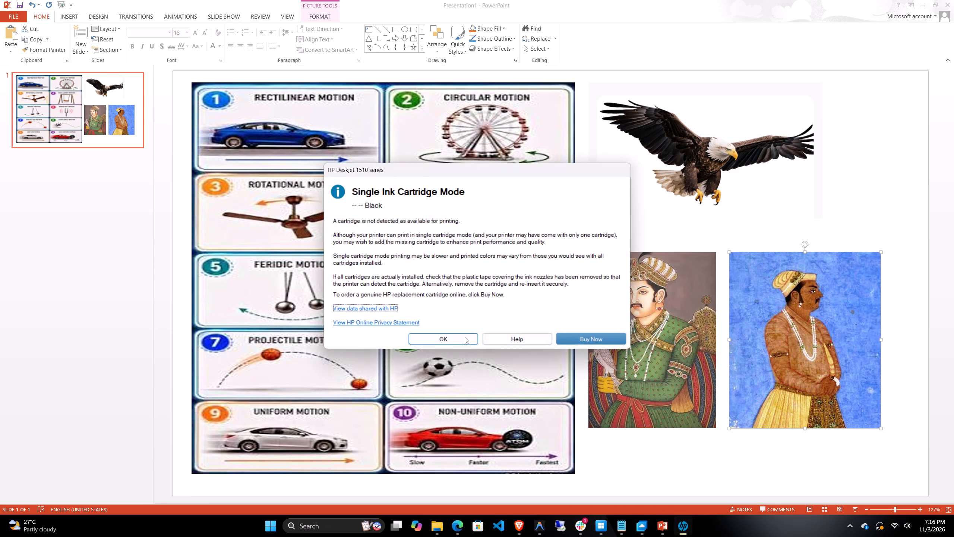
{"action": "left_click", "coordinate": [465, 337]}
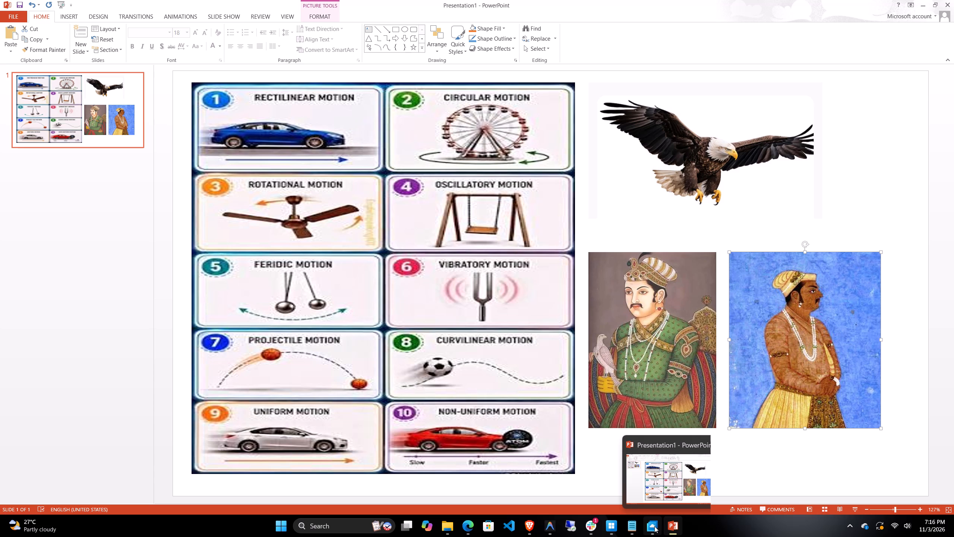
Delete the motion poster, the Birbal and Akbar portraits and the eagle picture from the slide.
{"action": "scroll", "coordinate": [411, 434], "scroll_direction": "down", "scroll_amount": 2}
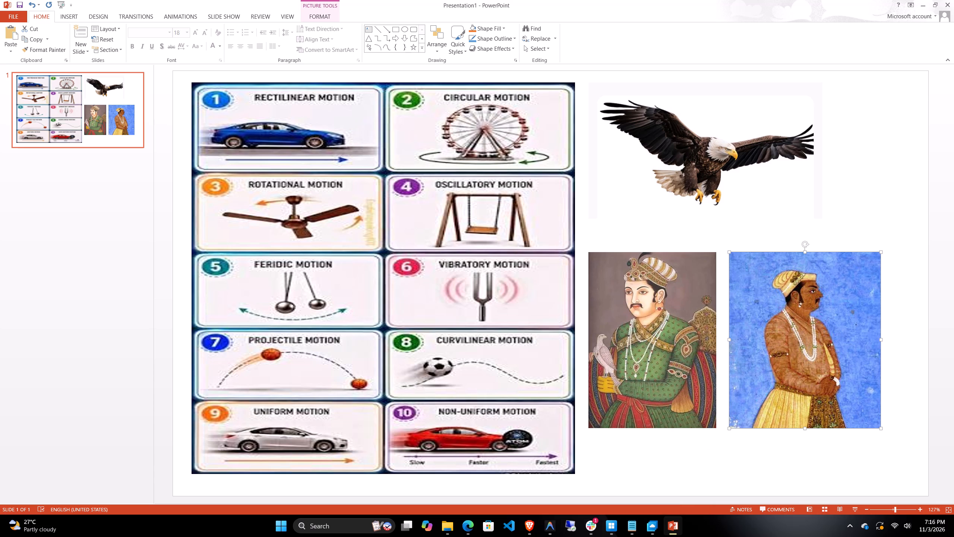
{"action": "left_click", "coordinate": [445, 363]}
{"action": "key", "text": "Delete"}
{"action": "left_click", "coordinate": [726, 345]}
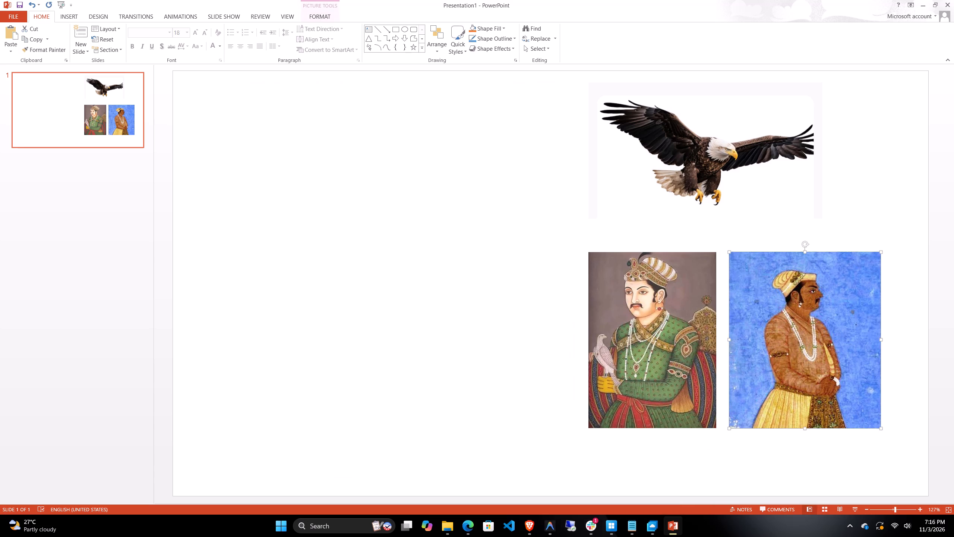
{"action": "key", "text": "Delete"}
{"action": "left_click", "coordinate": [694, 329]}
{"action": "key", "text": "Delete"}
{"action": "left_click", "coordinate": [742, 152]}
{"action": "key", "text": "Delete"}
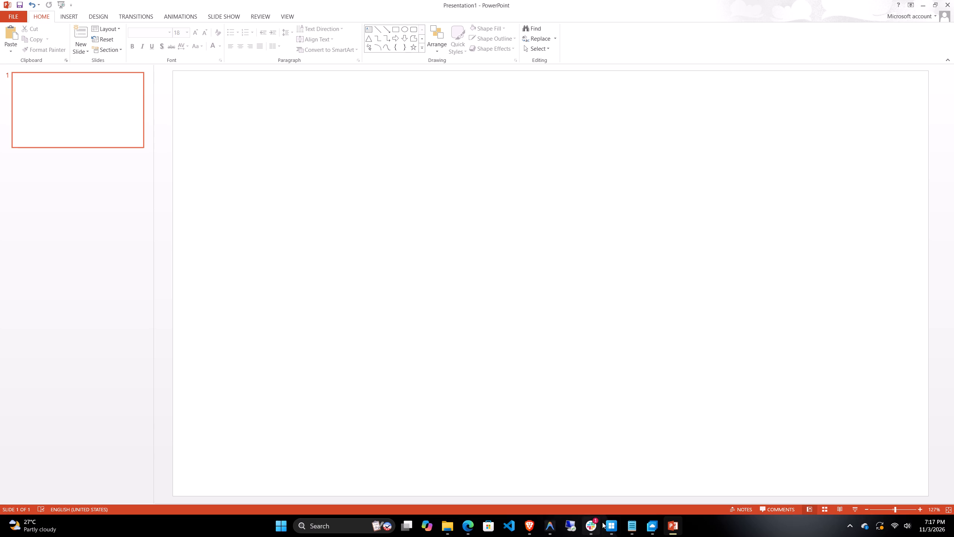
Switch to the payroll-system project in Antigravity IDE.
{"action": "left_click", "coordinate": [544, 529]}
{"action": "left_click", "coordinate": [544, 529]}
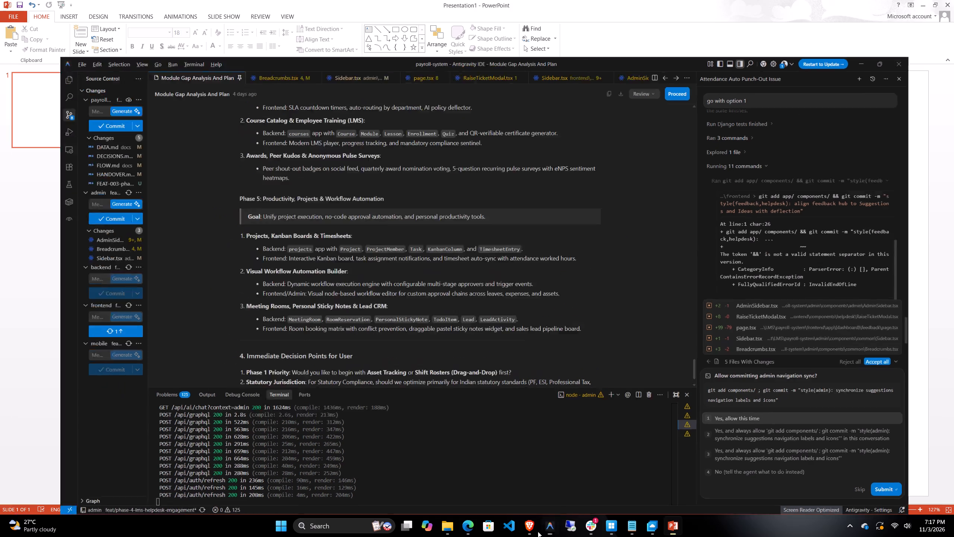
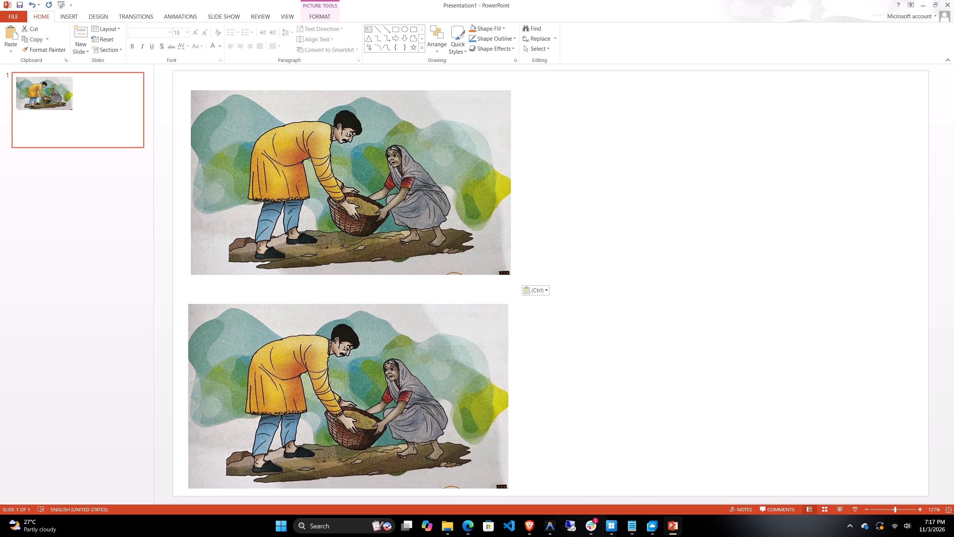
Align the lower basket picture under the upper one, and paste a third copy at the slide's upper-right corner.
{"action": "left_click_drag", "start_coordinate": [378, 429], "coordinate": [381, 421]}
{"action": "key", "text": "ctrl+c"}
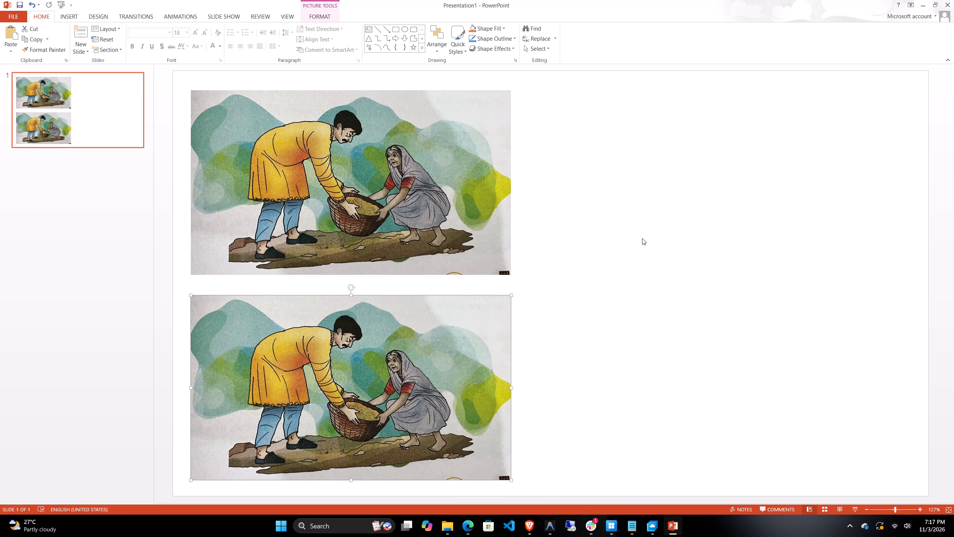
{"action": "key", "text": "ctrl+v"}
{"action": "left_click_drag", "start_coordinate": [396, 418], "coordinate": [784, 204]}
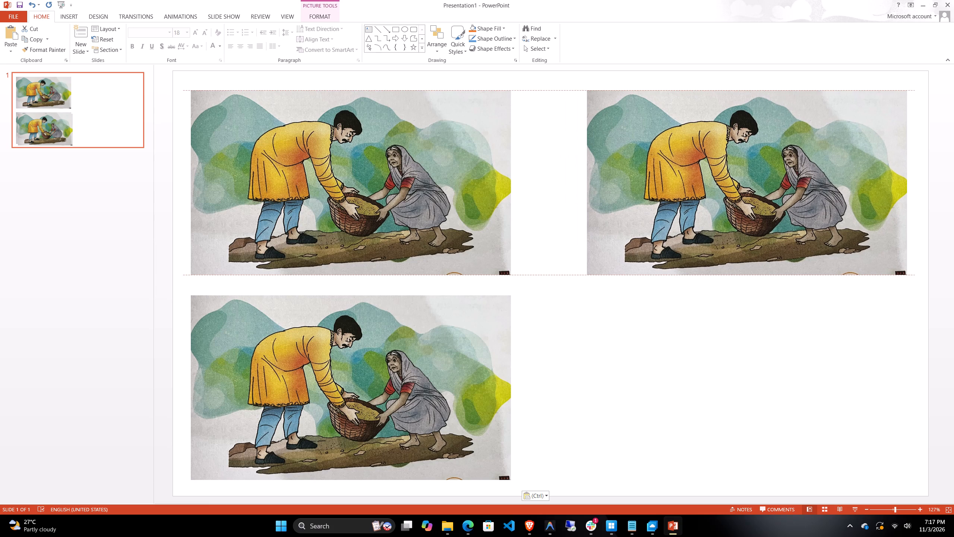
{"action": "left_click_drag", "start_coordinate": [784, 204], "coordinate": [794, 205]}
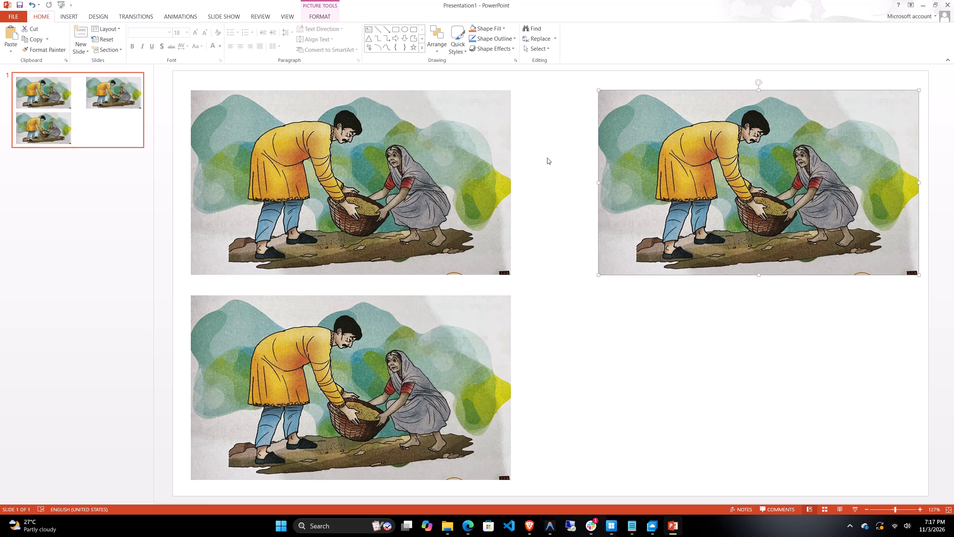
Enlarge the upper-left picture to about 3.41" by 6.31" and the upper-right picture to the same height.
{"action": "left_click", "coordinate": [453, 172]}
{"action": "left_click_drag", "start_coordinate": [511, 183], "coordinate": [533, 183], "text": "shift"}
{"action": "left_click_drag", "start_coordinate": [531, 91], "coordinate": [543, 82], "text": "shift"}
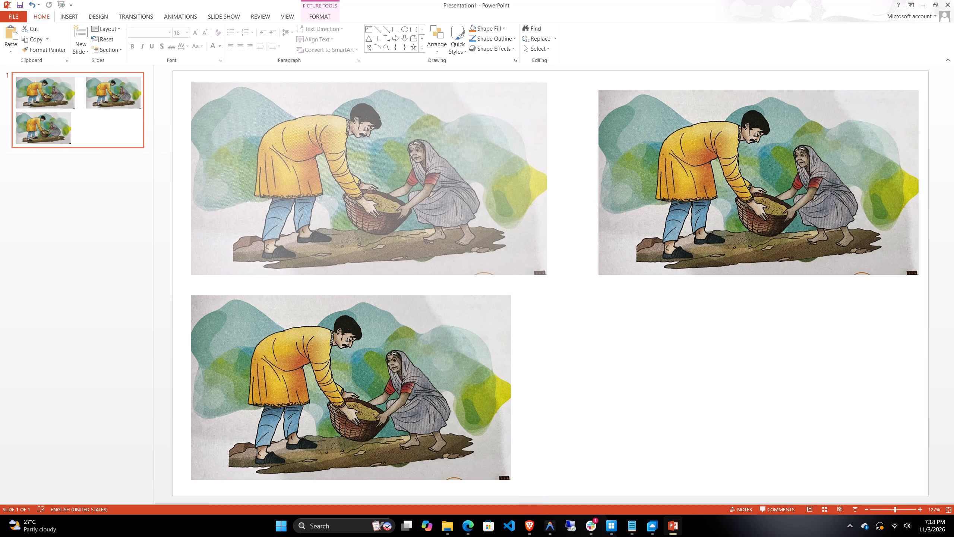
{"action": "left_click_drag", "start_coordinate": [543, 82], "coordinate": [545, 82], "text": "shift"}
{"action": "left_click", "coordinate": [643, 119]}
{"action": "left_click", "coordinate": [600, 92], "text": "shift"}
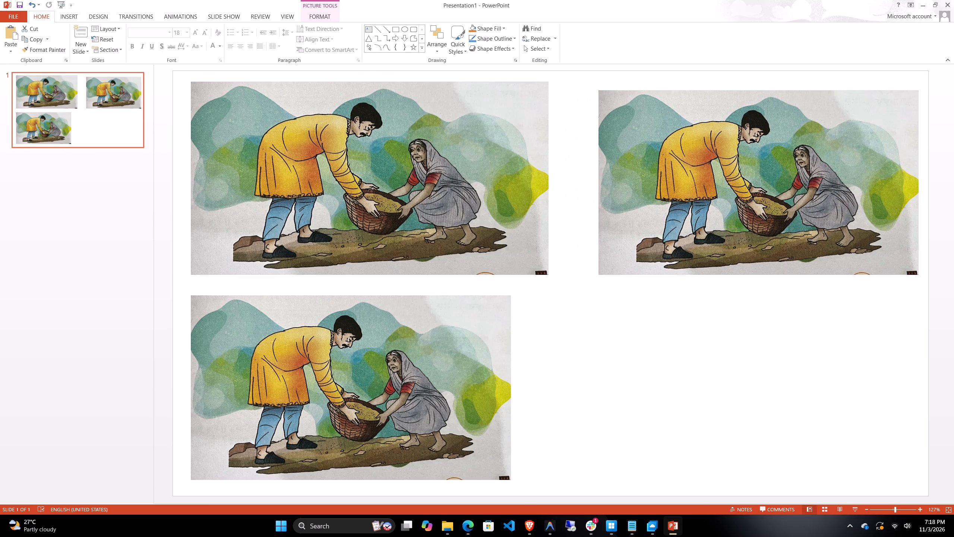
{"action": "left_click", "coordinate": [601, 92]}
{"action": "left_click_drag", "start_coordinate": [598, 90], "coordinate": [590, 83], "text": "shift"}
Enlarge the lower-left picture to about 3.47" by 6.31", keeping its left edge aligned with the picture above.
{"action": "left_click", "coordinate": [464, 382]}
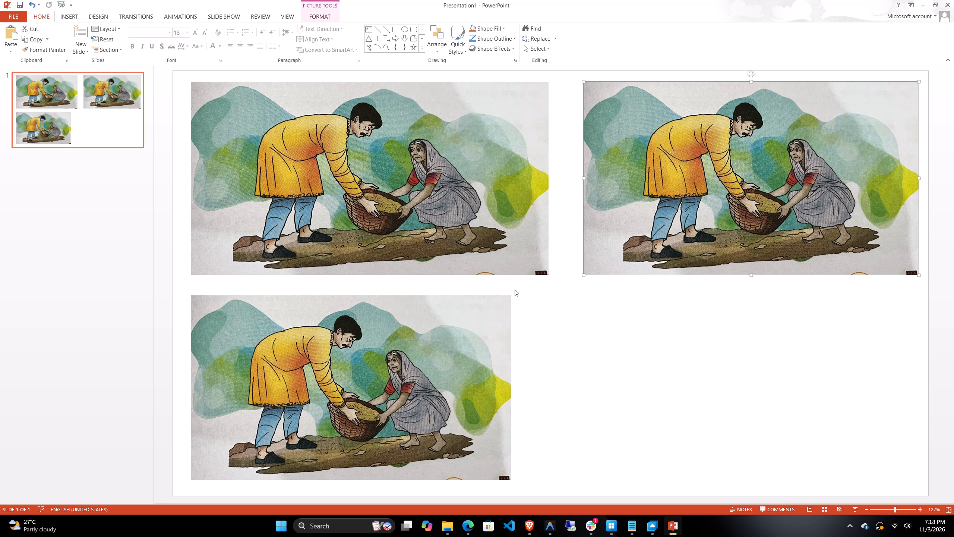
{"action": "left_click_drag", "start_coordinate": [511, 294], "coordinate": [536, 288], "text": "ctrl"}
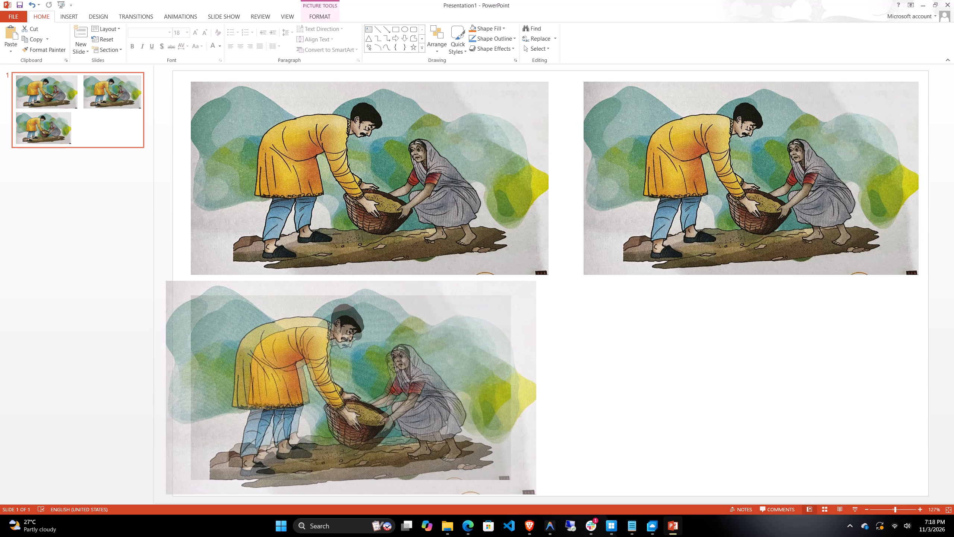
{"action": "left_click_drag", "start_coordinate": [536, 288], "coordinate": [521, 292], "text": "ctrl"}
{"action": "left_click_drag", "start_coordinate": [459, 325], "coordinate": [472, 324]}
{"action": "left_click_drag", "start_coordinate": [533, 386], "coordinate": [542, 386], "text": "shift"}
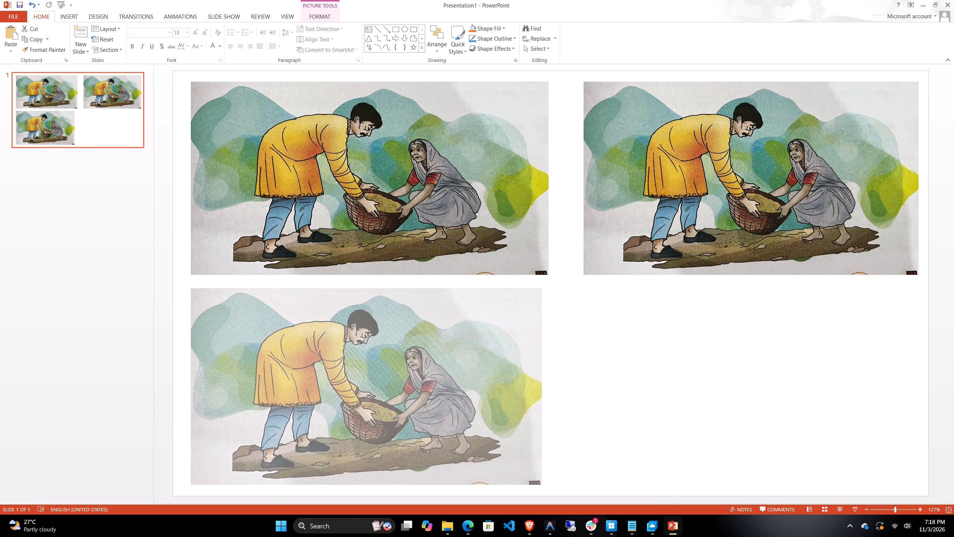
{"action": "left_click_drag", "start_coordinate": [542, 386], "coordinate": [547, 386], "text": "shift"}
Duplicate the lower-left picture and place the copy at the slide's lower-right corner.
{"action": "key", "text": "ctrl+c"}
{"action": "key", "text": "ctrl+v"}
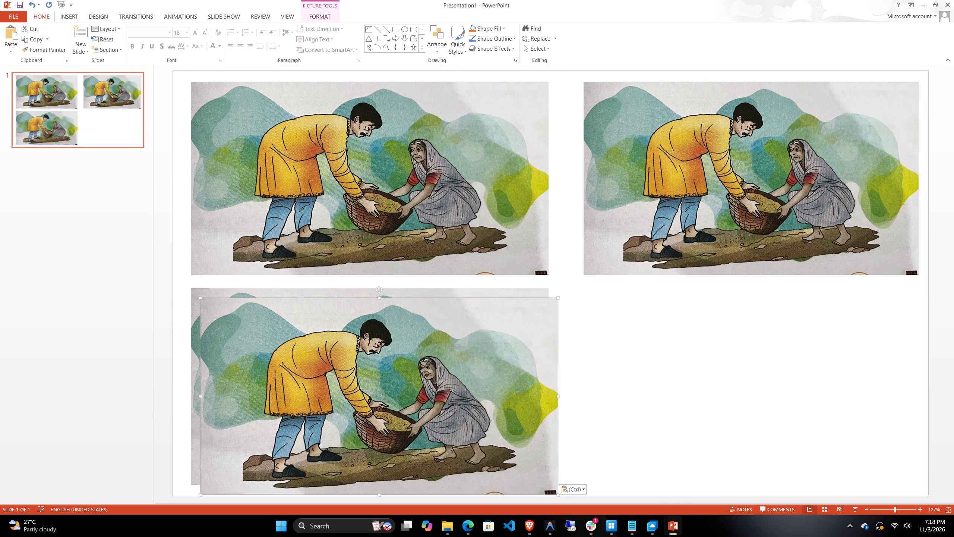
{"action": "left_click_drag", "start_coordinate": [494, 408], "coordinate": [876, 394]}
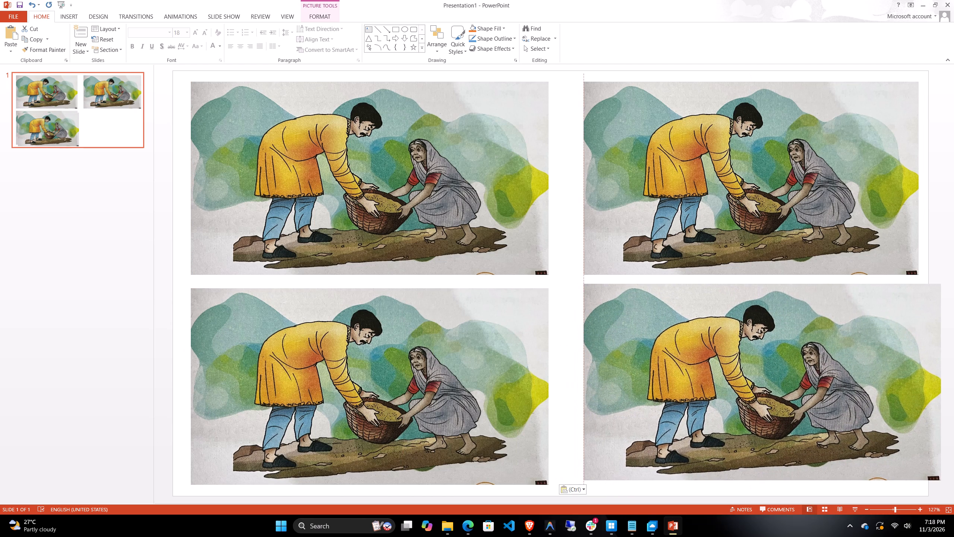
{"action": "left_click_drag", "start_coordinate": [876, 394], "coordinate": [854, 395]}
Widen the upper-right picture so its left edge lines up with the picture below it.
{"action": "left_click", "coordinate": [594, 179]}
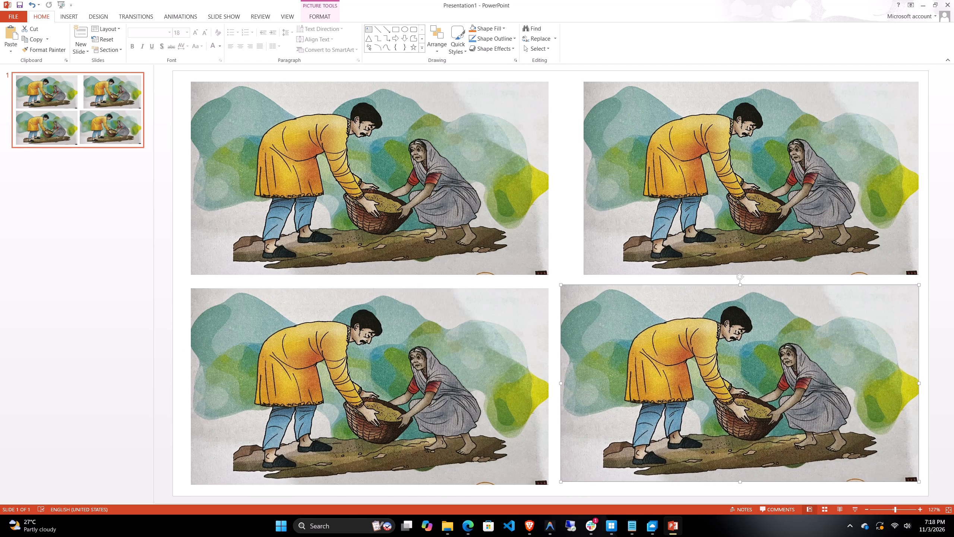
{"action": "left_click_drag", "start_coordinate": [583, 179], "coordinate": [563, 184], "text": "shift"}
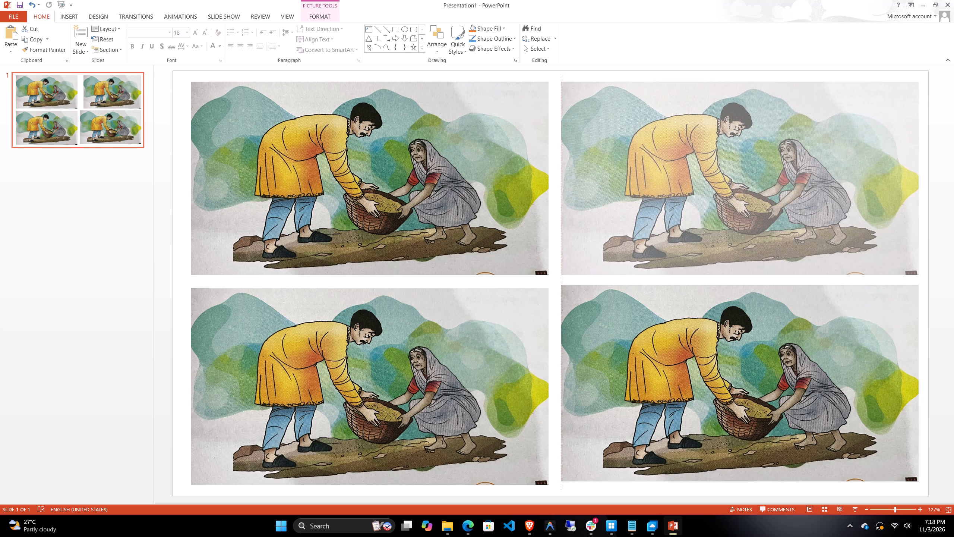
{"action": "left_click_drag", "start_coordinate": [563, 184], "coordinate": [562, 184], "text": "shift"}
{"action": "left_click", "coordinate": [722, 192]}
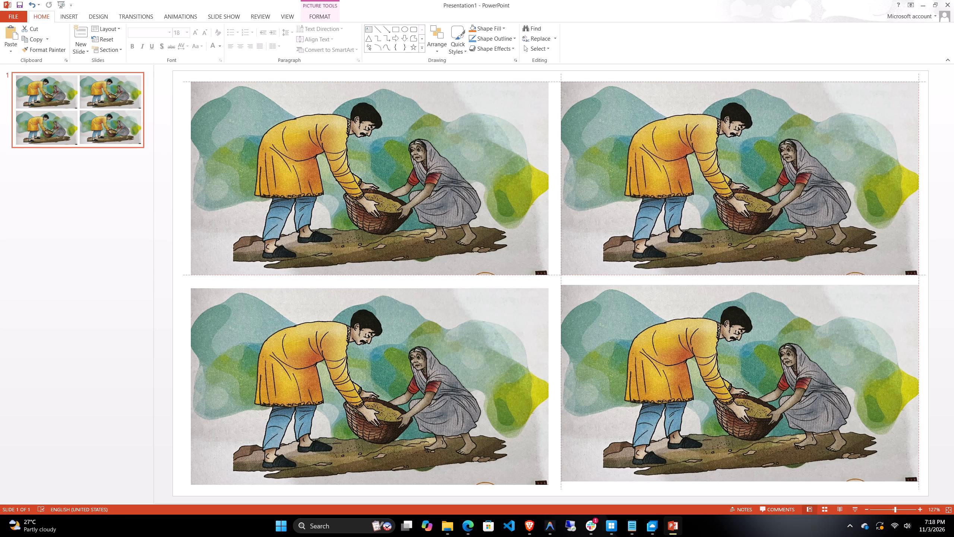
{"action": "left_click", "coordinate": [485, 178]}
{"action": "left_click", "coordinate": [485, 178]}
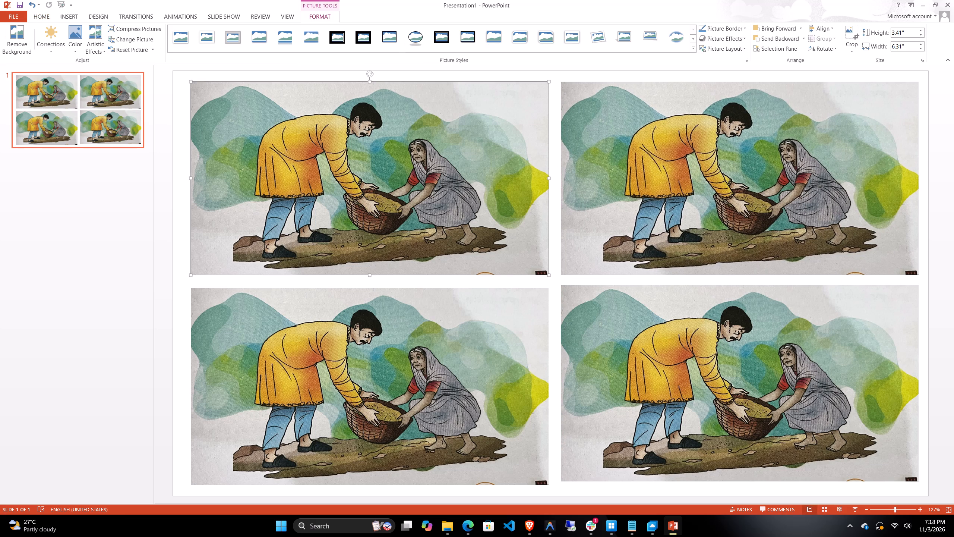
{"action": "left_click", "coordinate": [387, 326]}
Print one color copy of the four-picture slide on the HP Deskjet 1510 series, acknowledging the cartridge notice.
{"action": "key", "text": "ctrl+p"}
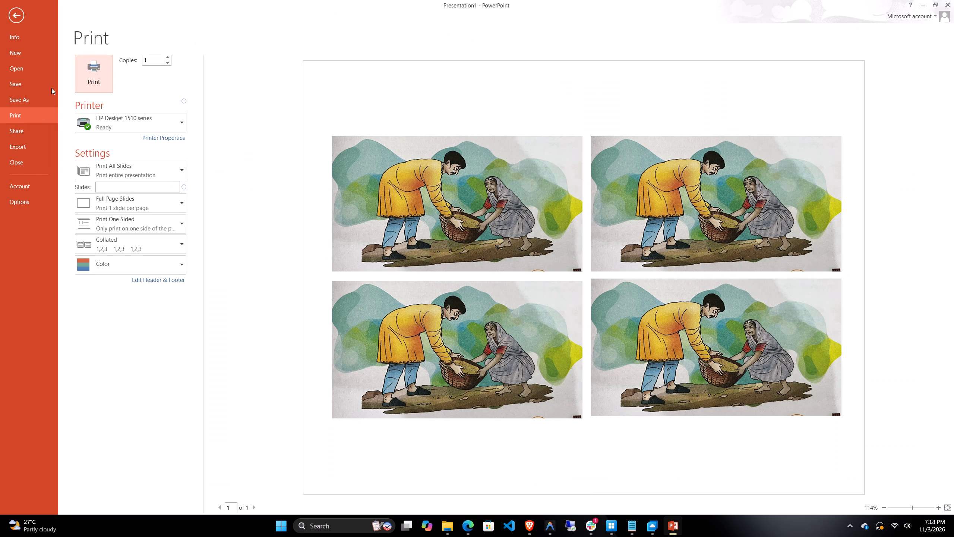
{"action": "left_click", "coordinate": [96, 78]}
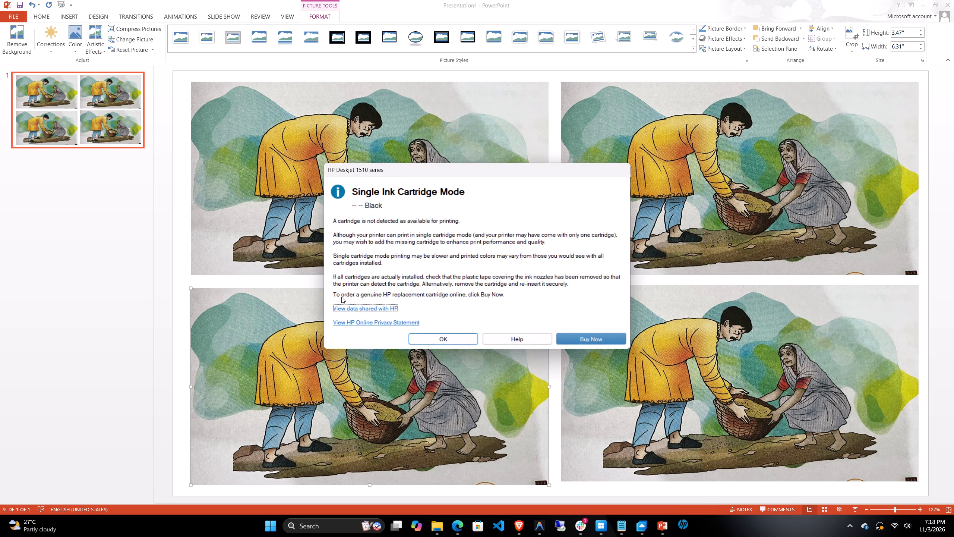
{"action": "left_click", "coordinate": [457, 343]}
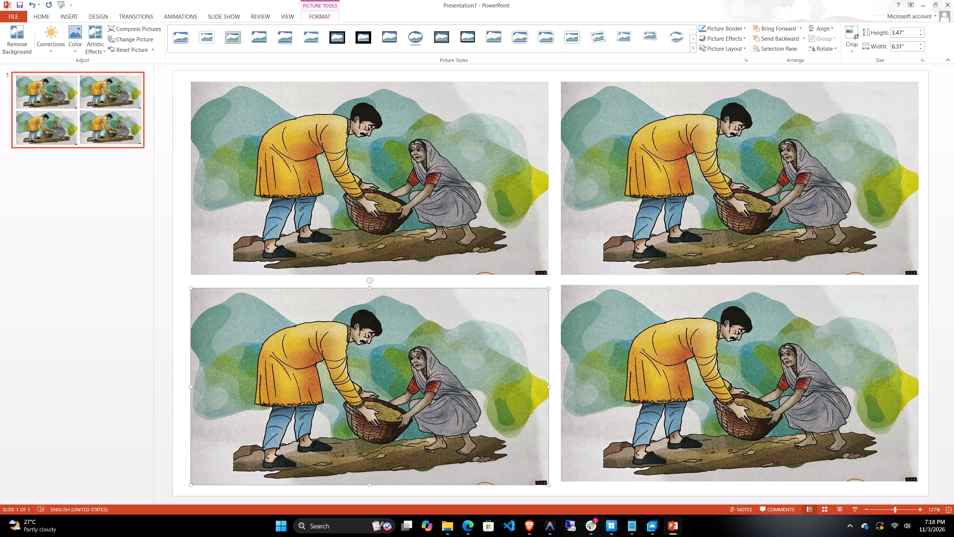
Add the line "Manya - 10" to the end of the tally in Notepad, and minimize Notepad.
{"action": "left_click", "coordinate": [636, 532]}
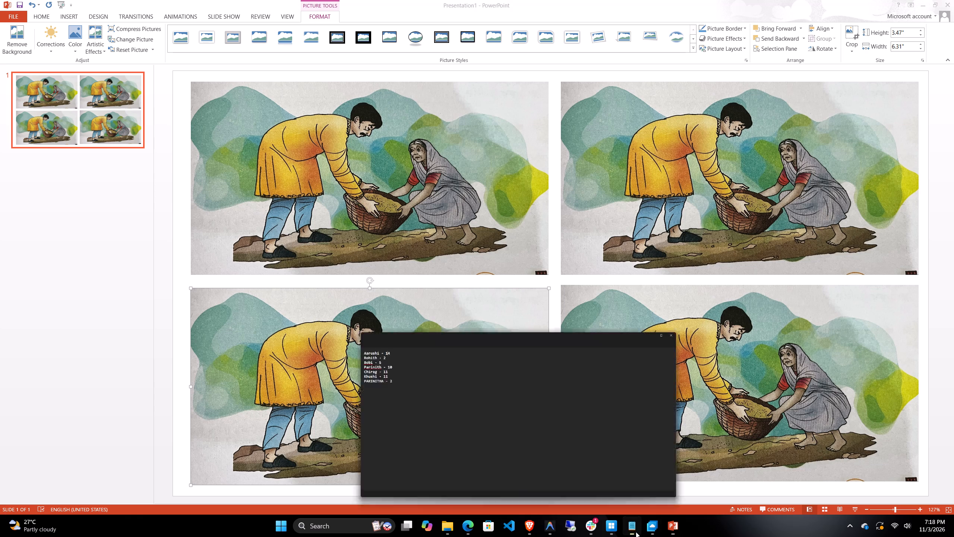
{"action": "left_click", "coordinate": [162, 230]}
{"action": "left_click", "coordinate": [212, 230]}
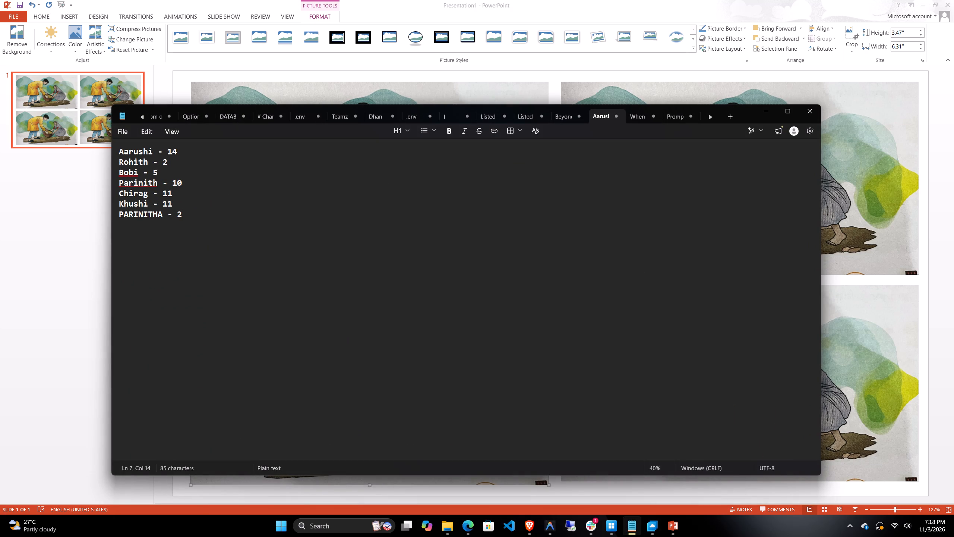
{"action": "key", "text": "Return"}
{"action": "type", "text": "manya"}
{"action": "key", "text": "space"}
{"action": "type", "text": "-"}
{"action": "key", "text": "space"}
{"action": "type", "text": "10"}
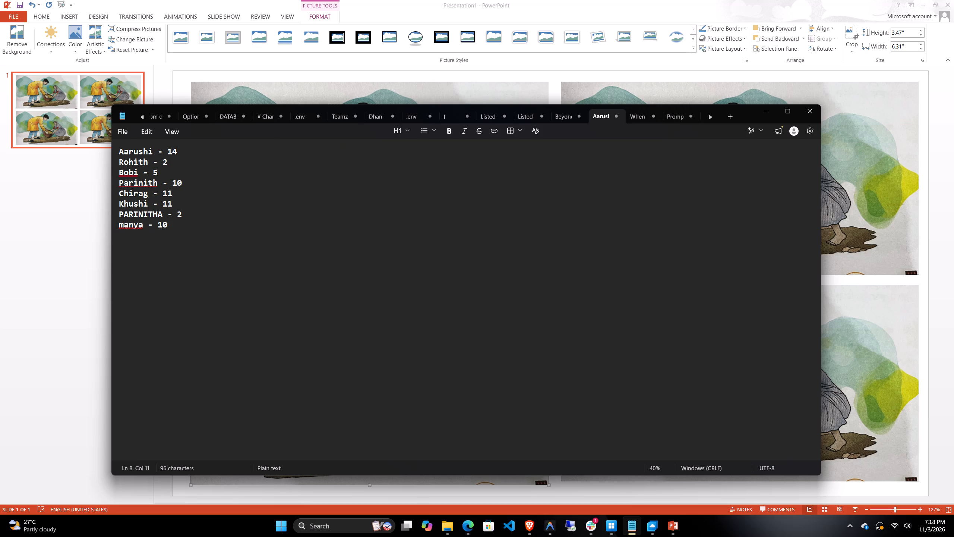
{"action": "left_click_drag", "start_coordinate": [123, 224], "coordinate": [106, 226]}
{"action": "key", "text": "shift+m"}
{"action": "left_click", "coordinate": [765, 112]}
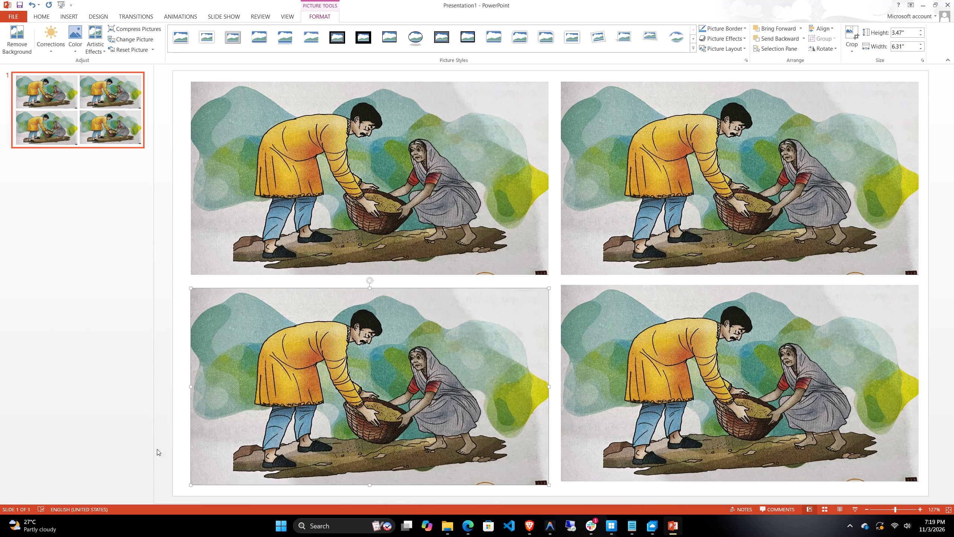
Delete all four basket pictures from the slide.
{"action": "left_click", "coordinate": [183, 452]}
{"action": "key", "text": "ctrl+a"}
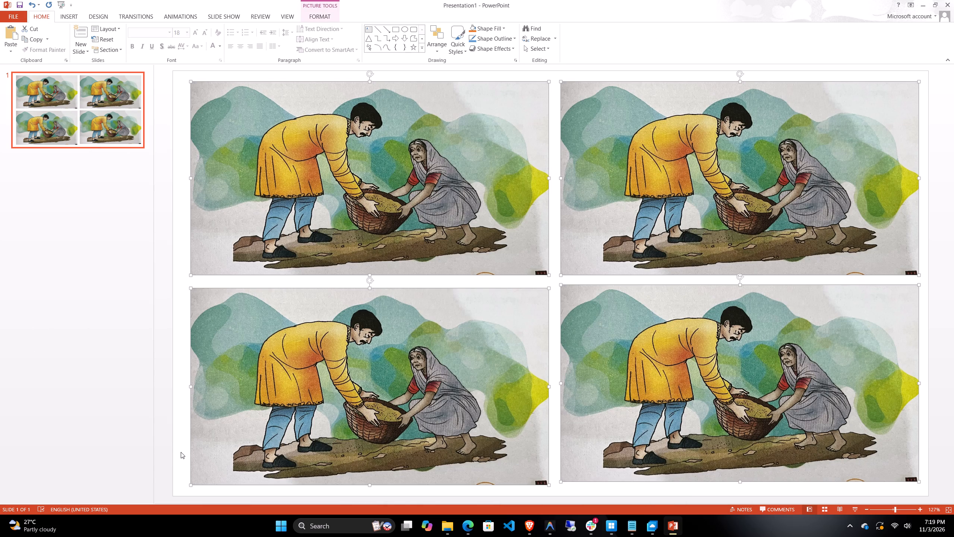
{"action": "key", "text": "Delete"}
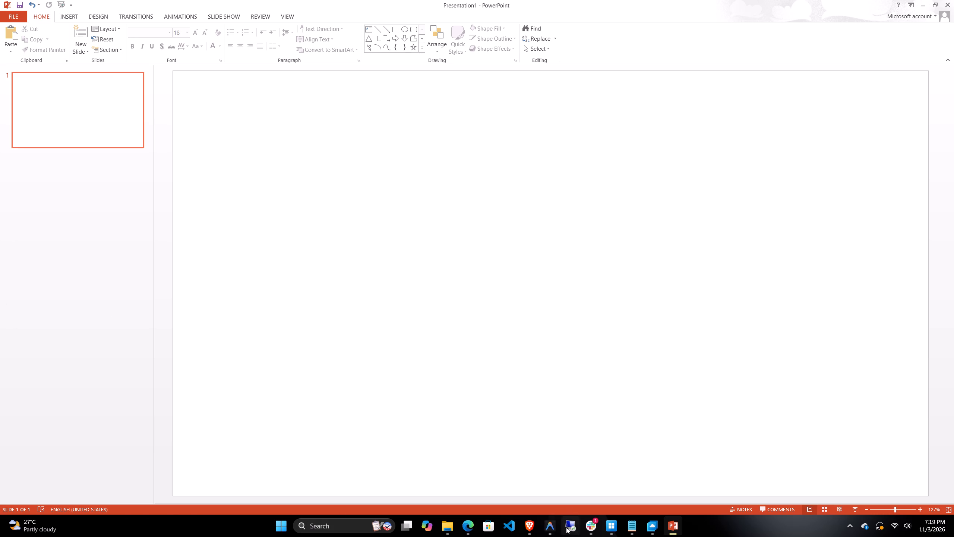
Switch to Brave and search Google Images for "types of rocks".
{"action": "left_click", "coordinate": [527, 527]}
{"action": "left_click_drag", "start_coordinate": [281, 38], "coordinate": [199, 47]}
{"action": "left_click_drag", "start_coordinate": [275, 59], "coordinate": [120, 49]}
{"action": "type", "text": "roc"}
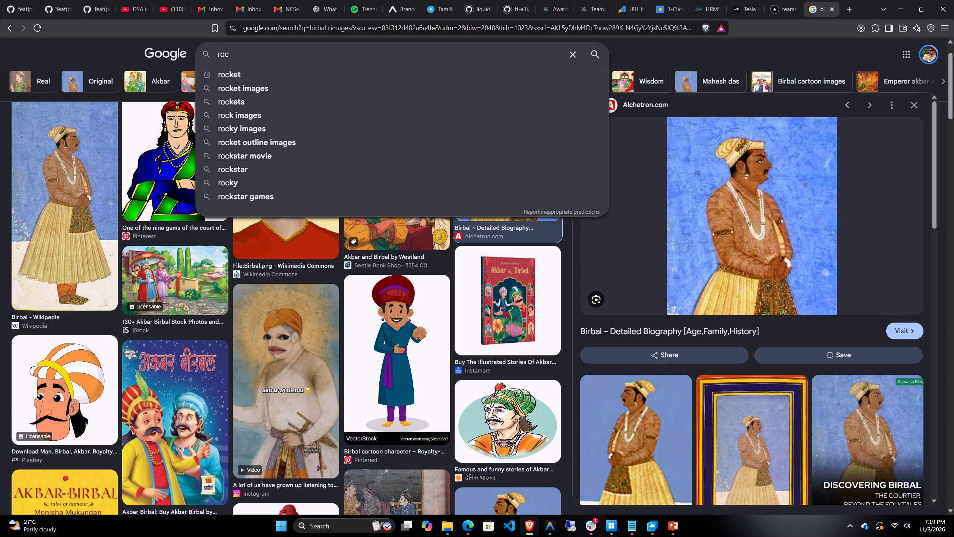
{"action": "key", "text": "k"}
{"action": "key", "text": "BackSpace"}
{"action": "key", "text": "BackSpace"}
{"action": "key", "text": "BackSpace"}
{"action": "key", "text": "BackSpace"}
{"action": "key", "text": "BackSpace"}
{"action": "key", "text": "BackSpace"}
{"action": "key", "text": "BackSpace"}
{"action": "key", "text": "BackSpace"}
{"action": "key", "text": "BackSpace"}
{"action": "key", "text": "BackSpace"}
{"action": "key", "text": "BackSpace"}
{"action": "key", "text": "BackSpace"}
{"action": "key", "text": "BackSpace"}
{"action": "key", "text": "BackSpace"}
{"action": "key", "text": "BackSpace"}
{"action": "key", "text": "BackSpace"}
{"action": "key", "text": "BackSpace"}
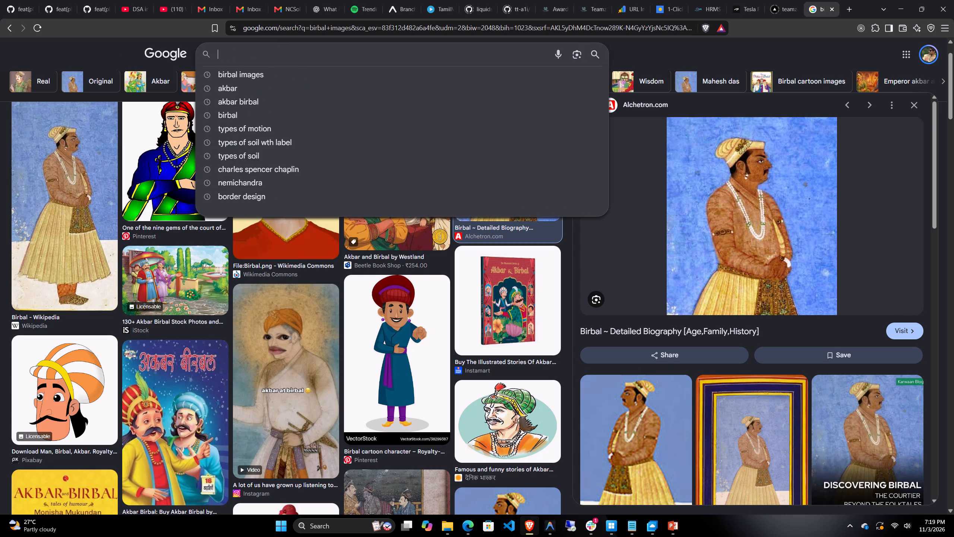
{"action": "type", "text": "types of rocks"}
{"action": "key", "text": "Return"}
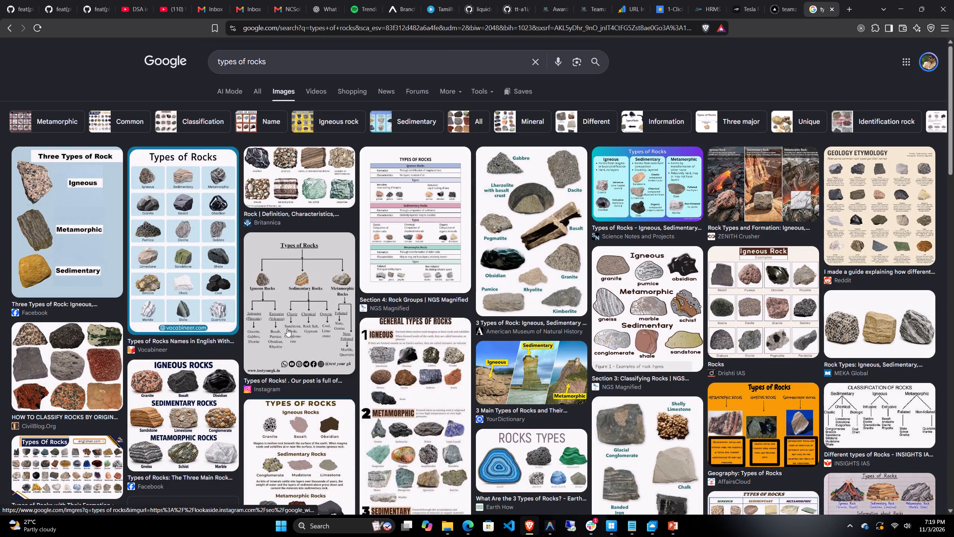
Copy the "Three Types of Rock" image showing Igneous, Metamorphic and Sedimentary from the results.
{"action": "right_click", "coordinate": [81, 247]}
{"action": "left_click", "coordinate": [156, 420]}
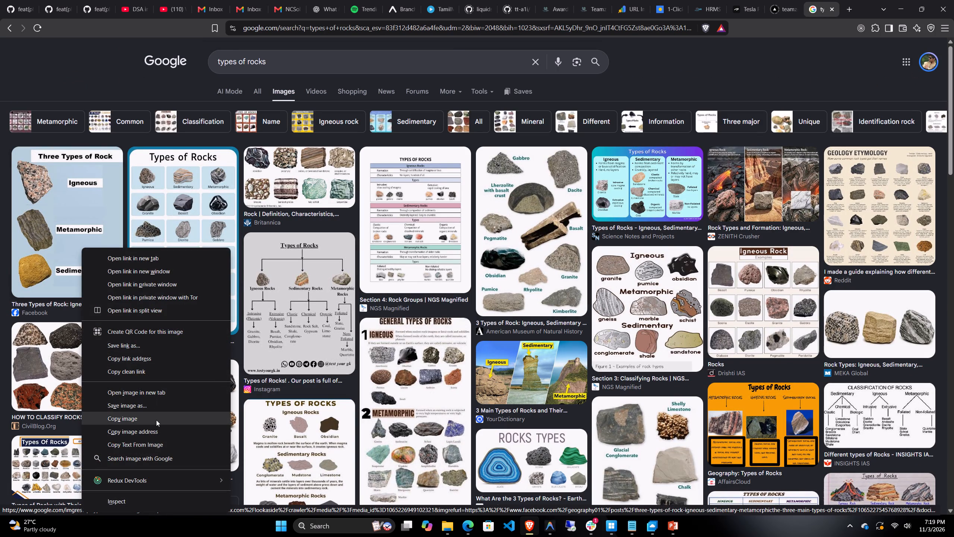
Preview the "Three Types of Rock" image and look through its related images for a suitable rock-type diagram.
{"action": "scroll", "coordinate": [563, 439], "scroll_direction": "down", "scroll_amount": 1}
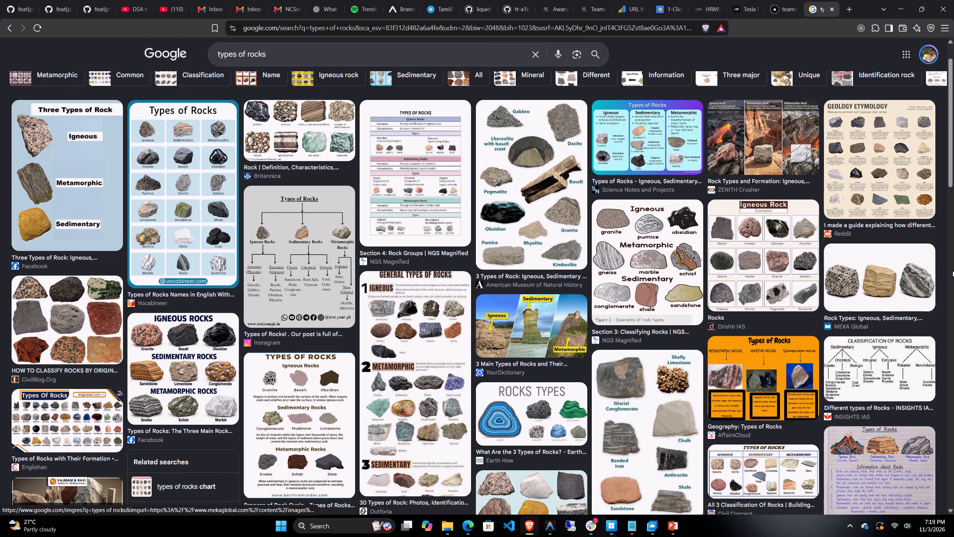
{"action": "left_click", "coordinate": [63, 206]}
{"action": "scroll", "coordinate": [749, 368], "scroll_direction": "down", "scroll_amount": 4}
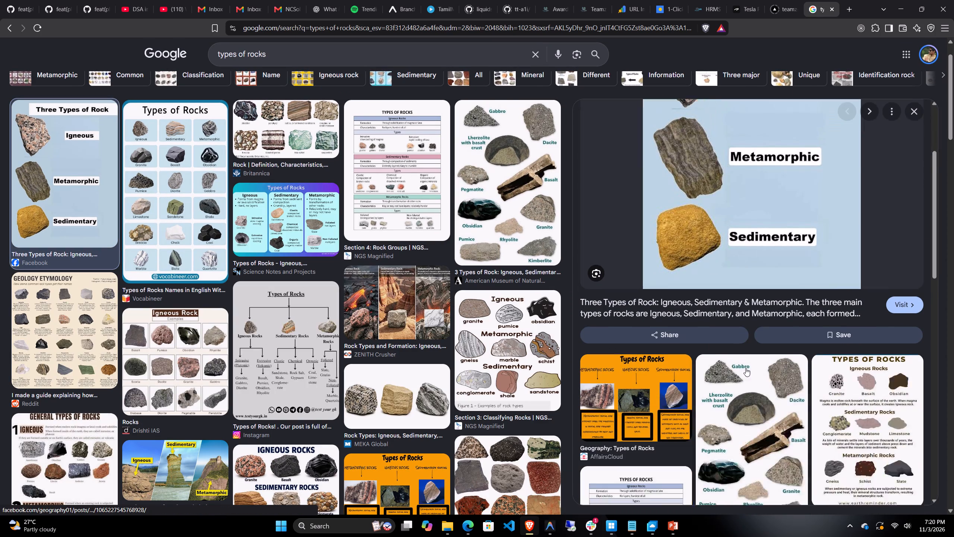
{"action": "scroll", "coordinate": [742, 368], "scroll_direction": "down", "scroll_amount": 5}
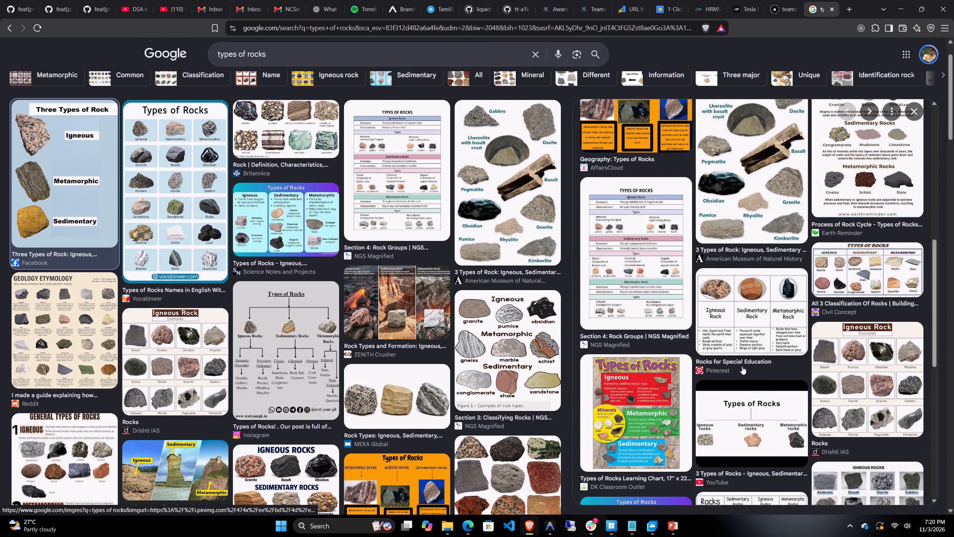
{"action": "scroll", "coordinate": [742, 366], "scroll_direction": "down", "scroll_amount": 2}
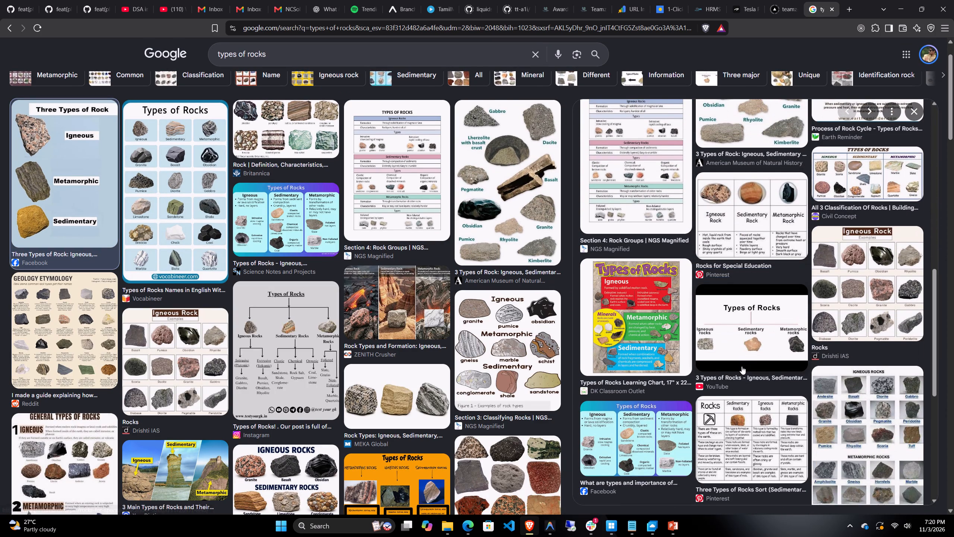
{"action": "scroll", "coordinate": [742, 366], "scroll_direction": "up", "scroll_amount": 2}
{"action": "scroll", "coordinate": [742, 366], "scroll_direction": "down", "scroll_amount": 1}
{"action": "scroll", "coordinate": [742, 366], "scroll_direction": "up", "scroll_amount": 1}
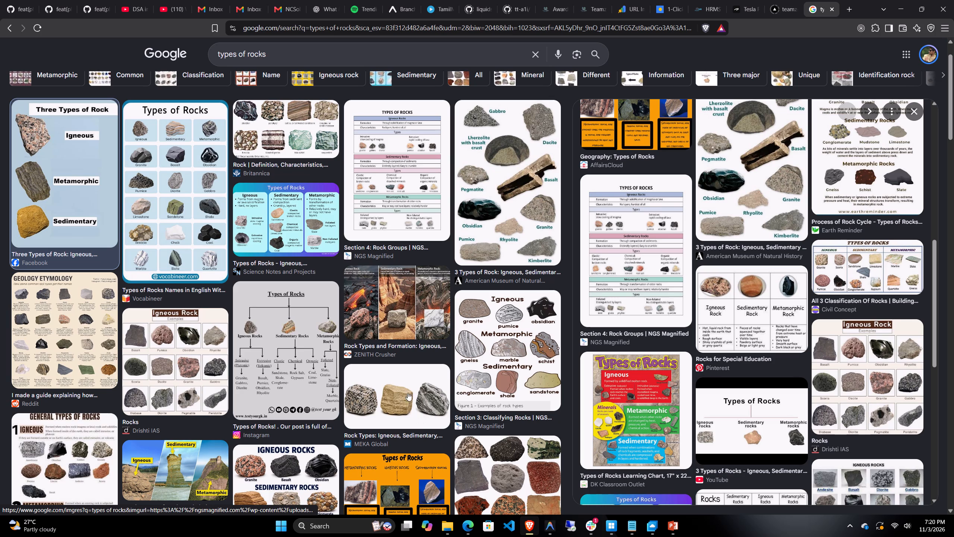
{"action": "scroll", "coordinate": [731, 352], "scroll_direction": "down", "scroll_amount": 5}
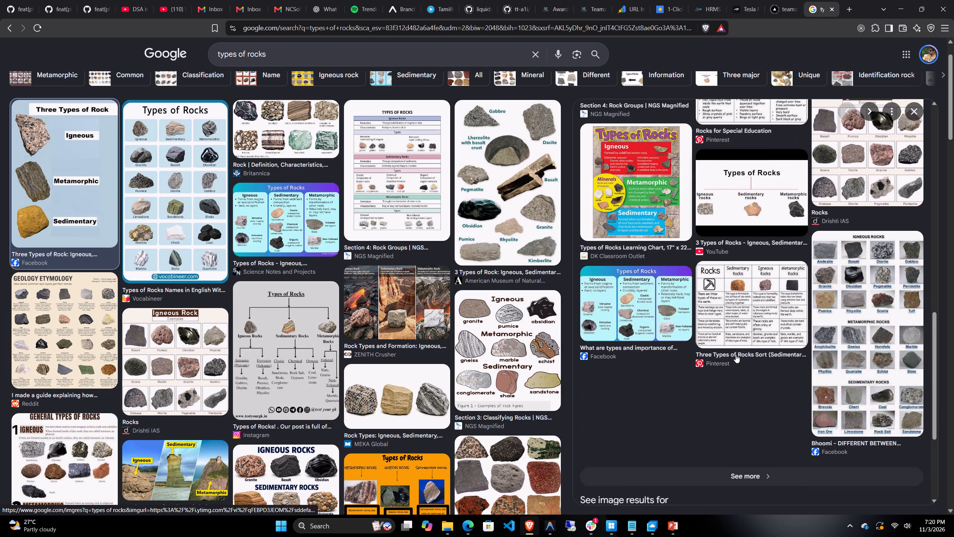
{"action": "scroll", "coordinate": [736, 356], "scroll_direction": "down", "scroll_amount": 1}
Show more related images and copy the YouTube "Types of Rocks" diagram with igneous, sedimentary and metamorphic rocks.
{"action": "left_click", "coordinate": [760, 428]}
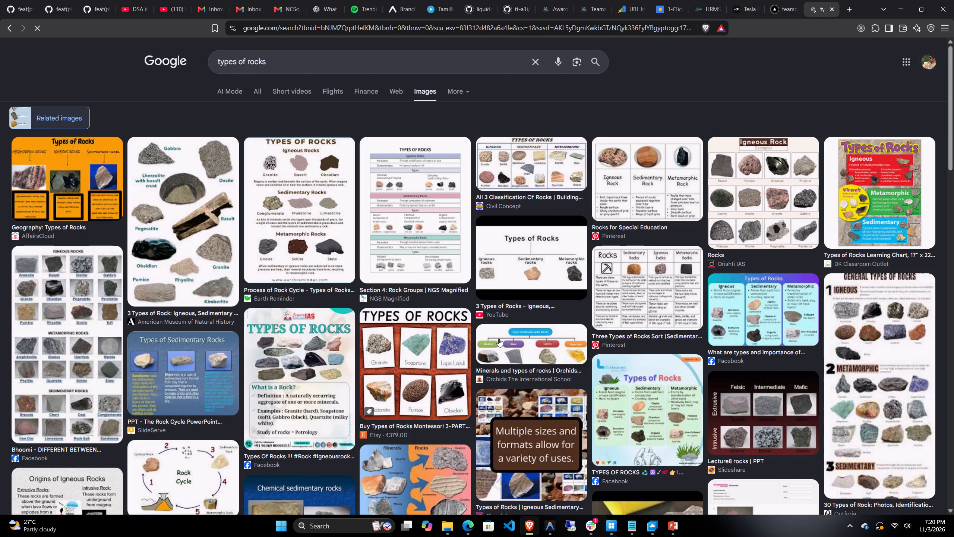
{"action": "left_click", "coordinate": [536, 259]}
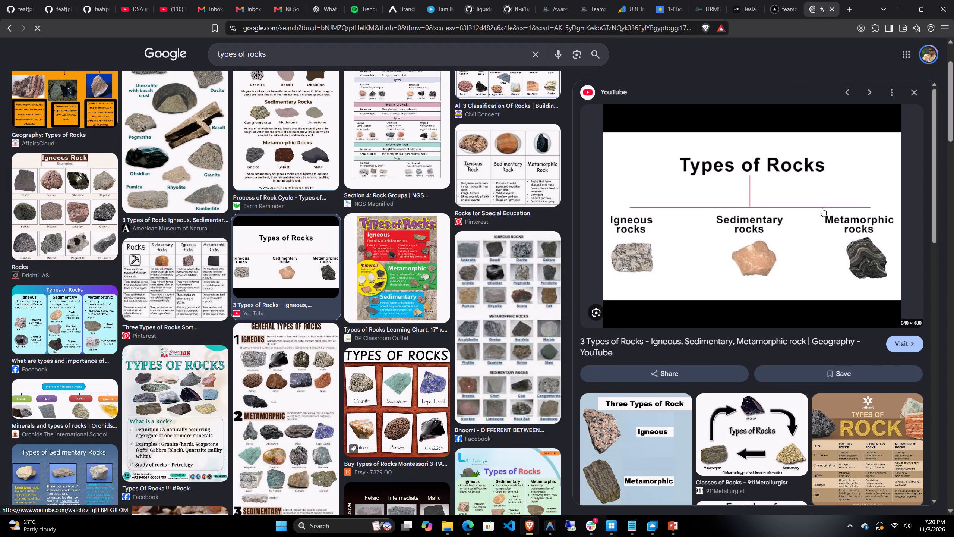
{"action": "right_click", "coordinate": [752, 238]}
{"action": "left_click", "coordinate": [799, 410]}
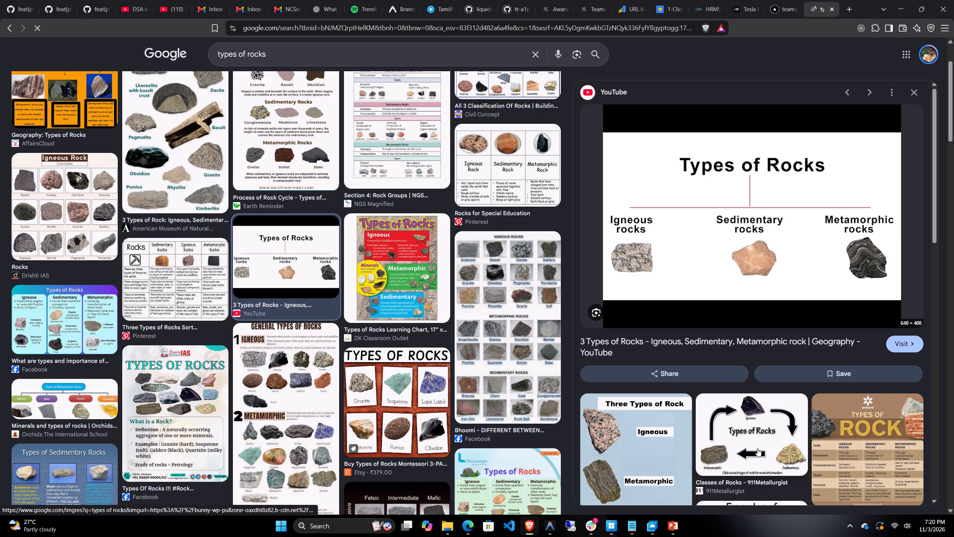
Switch to PowerPoint and paste the copied diagram onto the blank slide, choosing a paste option that centres it.
{"action": "left_click", "coordinate": [671, 520]}
{"action": "left_click", "coordinate": [528, 338]}
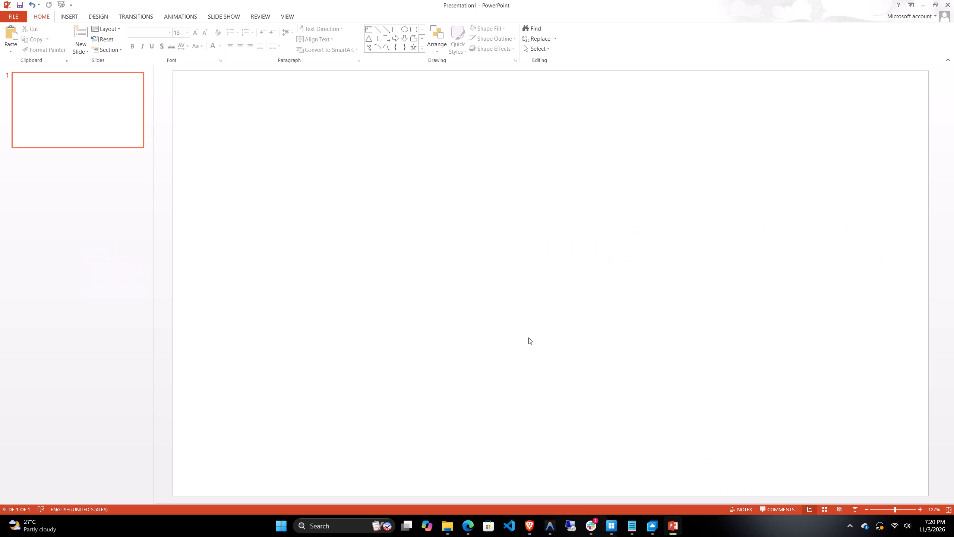
{"action": "key", "text": "ctrl+v"}
{"action": "left_click", "coordinate": [582, 362]}
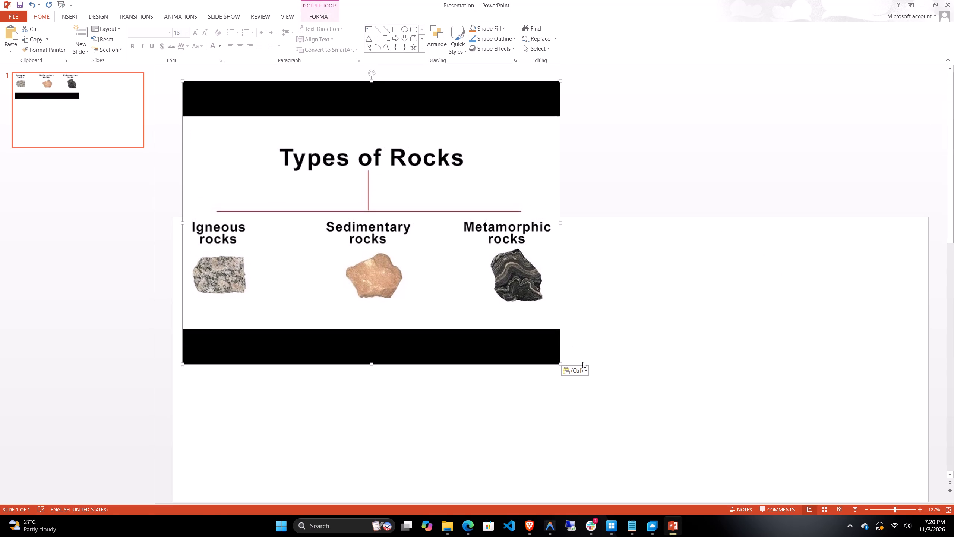
{"action": "left_click", "coordinate": [585, 370]}
{"action": "left_click", "coordinate": [596, 393]}
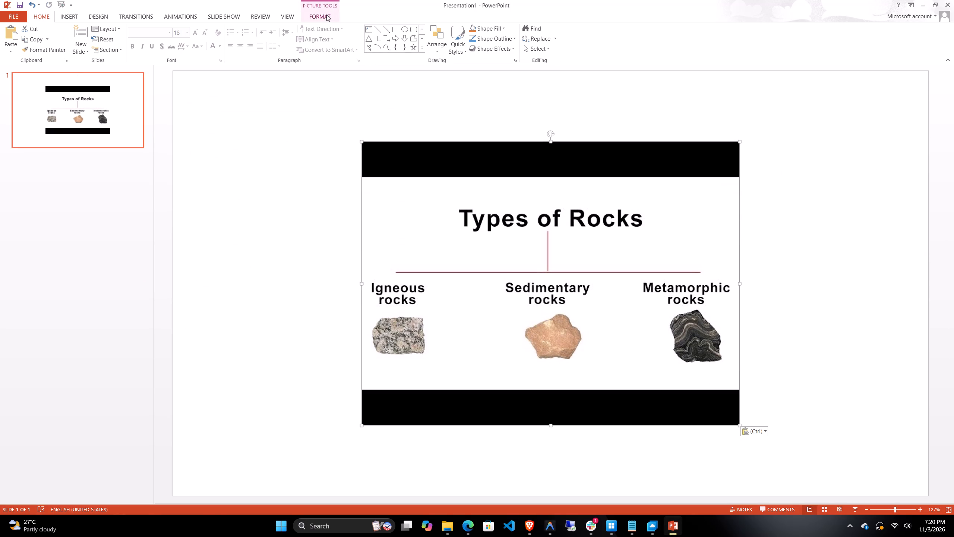
Crop the black bands off the upper and lower edges of the diagram, to a height of about 3.72".
{"action": "left_click", "coordinate": [326, 15]}
{"action": "left_click", "coordinate": [848, 37]}
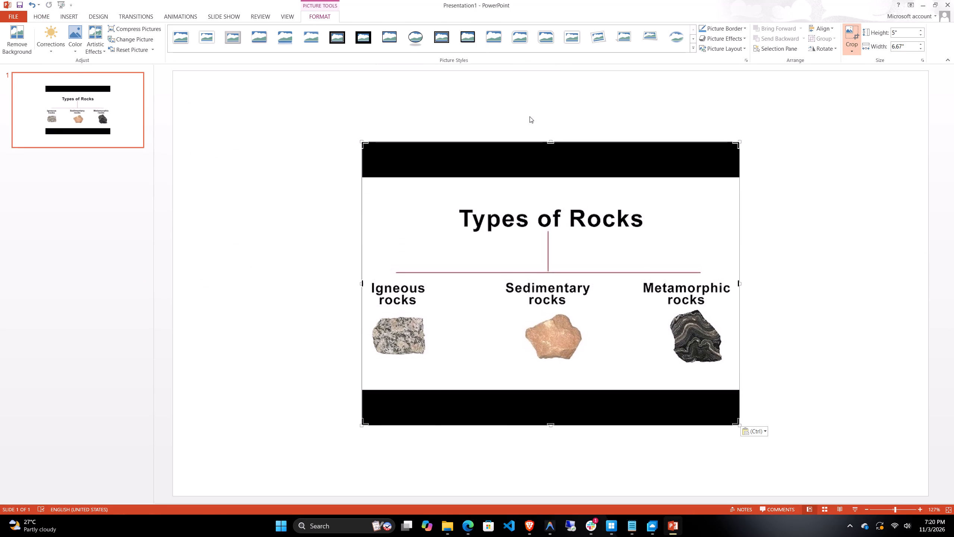
{"action": "left_click_drag", "start_coordinate": [552, 143], "coordinate": [554, 182], "text": "shift"}
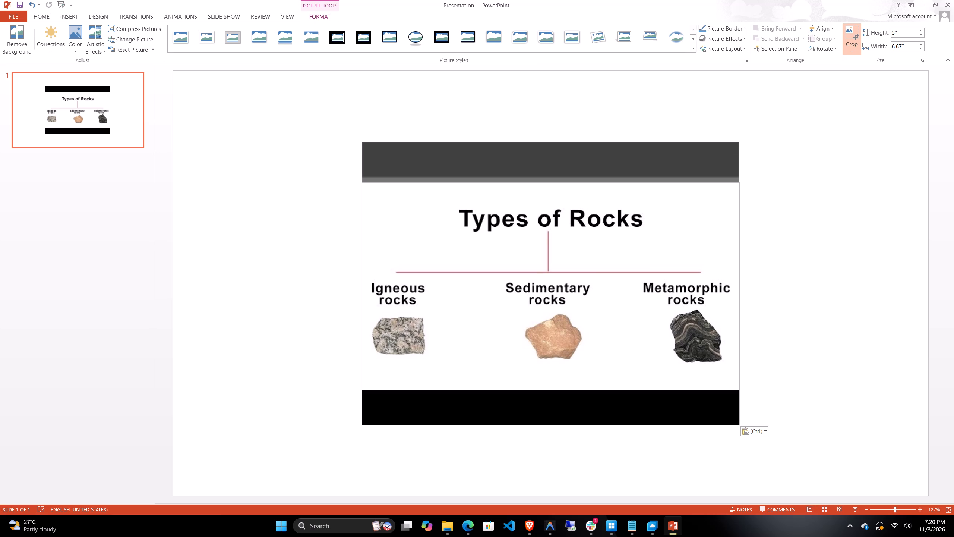
{"action": "left_click_drag", "start_coordinate": [554, 182], "coordinate": [555, 177], "text": "shift"}
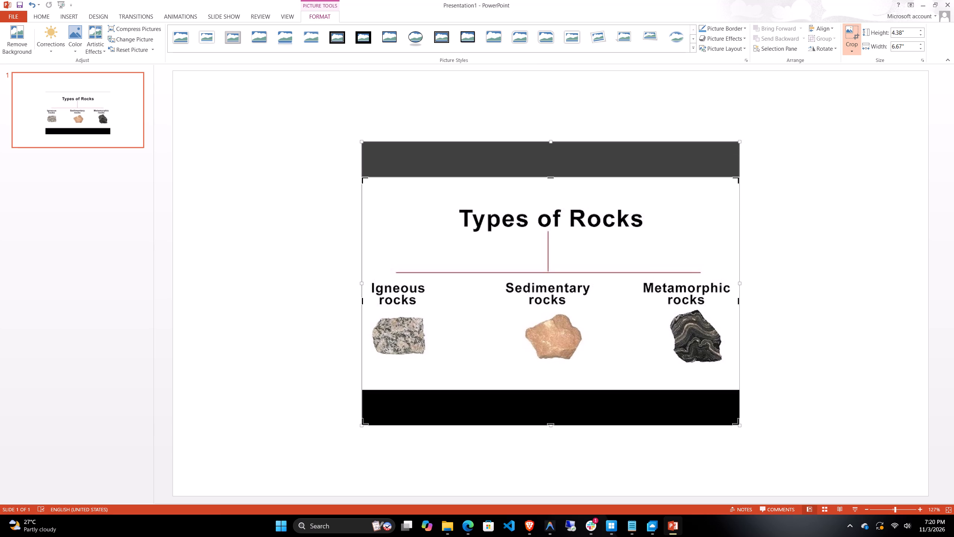
{"action": "left_click_drag", "start_coordinate": [553, 424], "coordinate": [552, 388], "text": "shift"}
{"action": "left_click", "coordinate": [856, 25]}
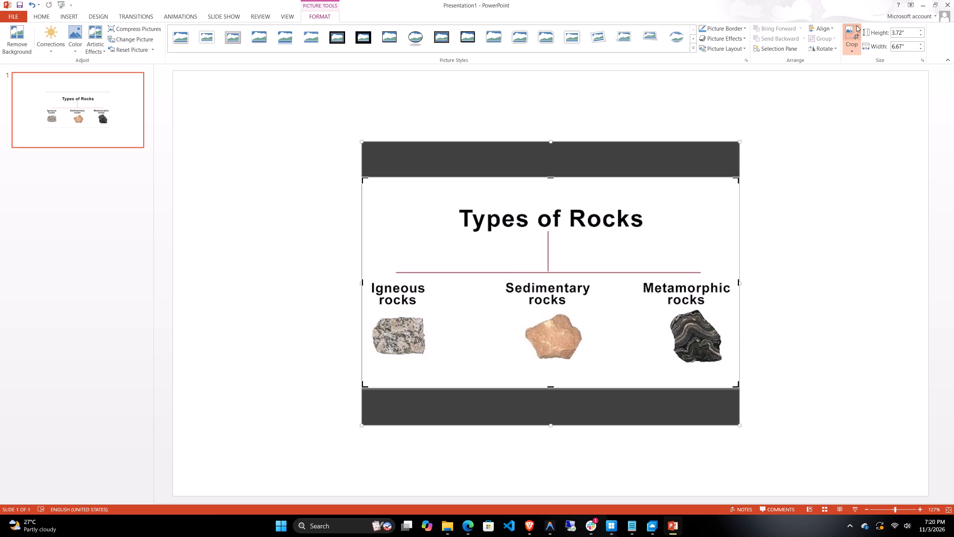
Enlarge the cropped diagram proportionally to about 9.44" wide by 5.26" high and reposition it near the middle of the slide.
{"action": "left_click_drag", "start_coordinate": [740, 386], "coordinate": [812, 427], "text": "shift"}
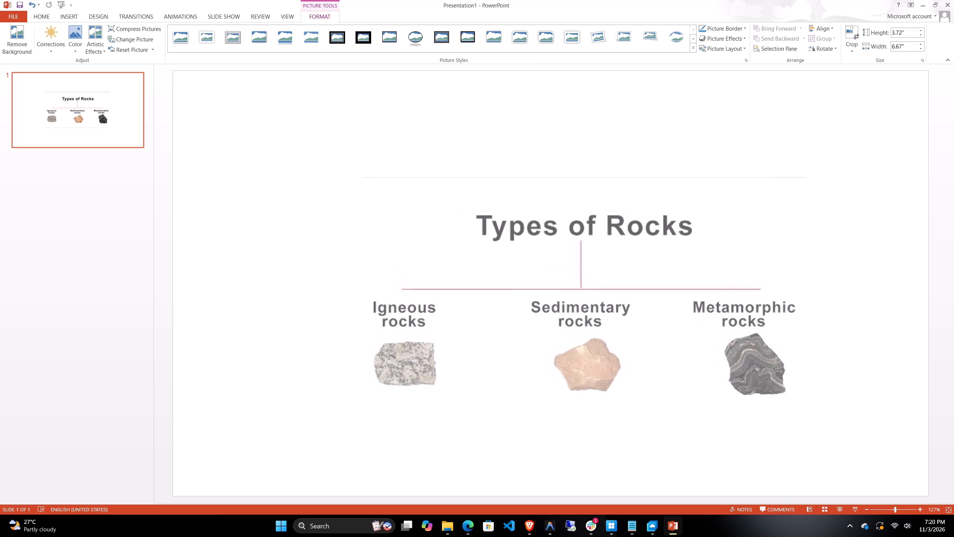
{"action": "left_click_drag", "start_coordinate": [812, 427], "coordinate": [823, 432], "text": "shift"}
{"action": "left_click_drag", "start_coordinate": [694, 373], "coordinate": [616, 318]}
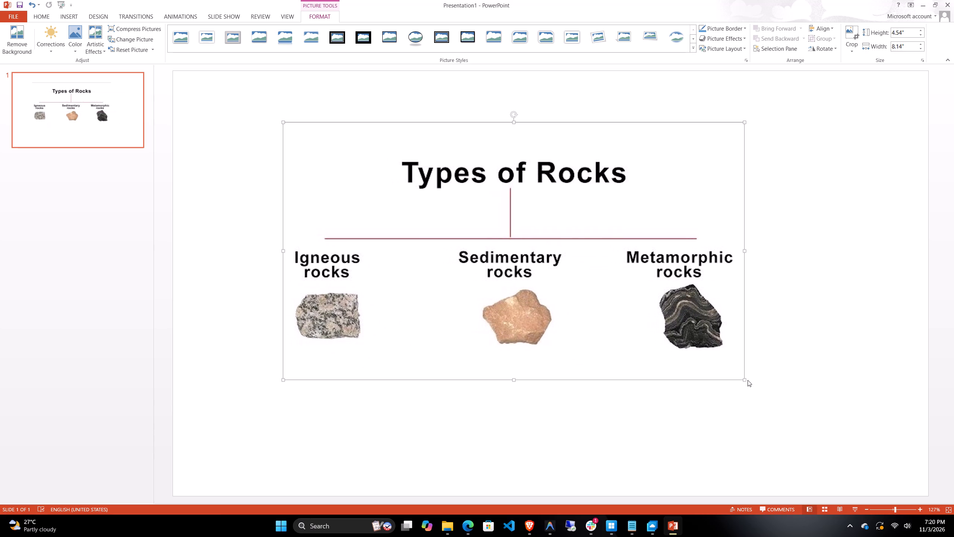
{"action": "left_click_drag", "start_coordinate": [746, 380], "coordinate": [758, 387], "text": "shift"}
{"action": "left_click_drag", "start_coordinate": [756, 380], "coordinate": [784, 399], "text": "shift"}
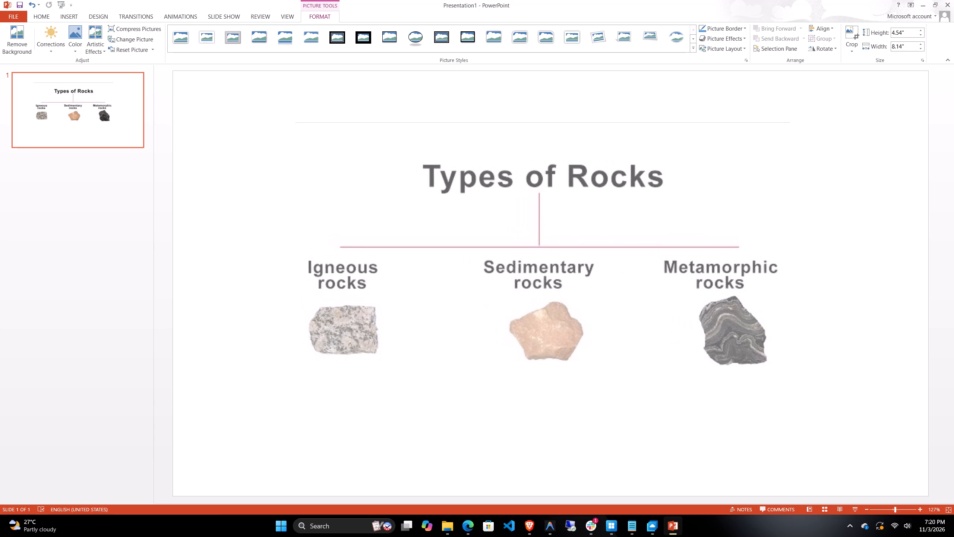
{"action": "left_click_drag", "start_coordinate": [784, 399], "coordinate": [785, 400], "text": "shift"}
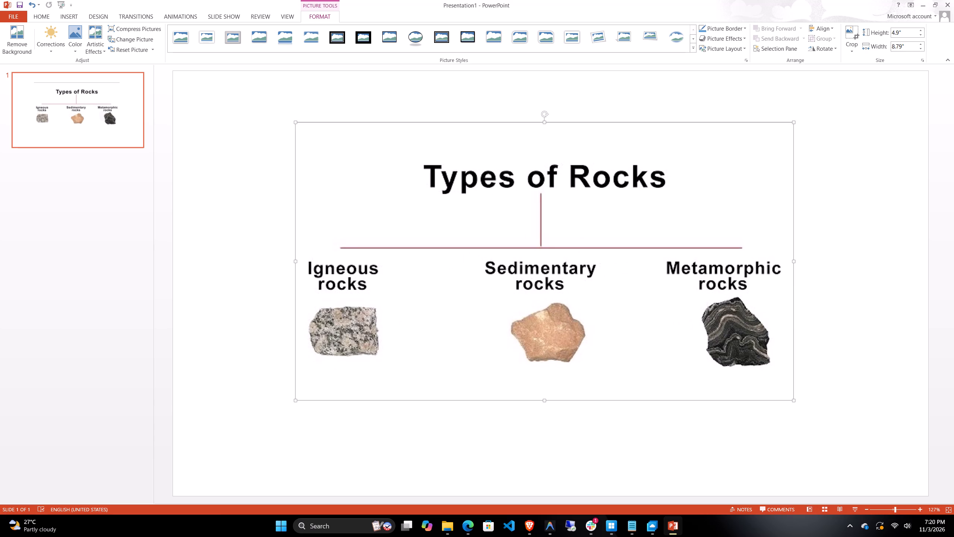
{"action": "left_click", "coordinate": [792, 398], "text": "shift"}
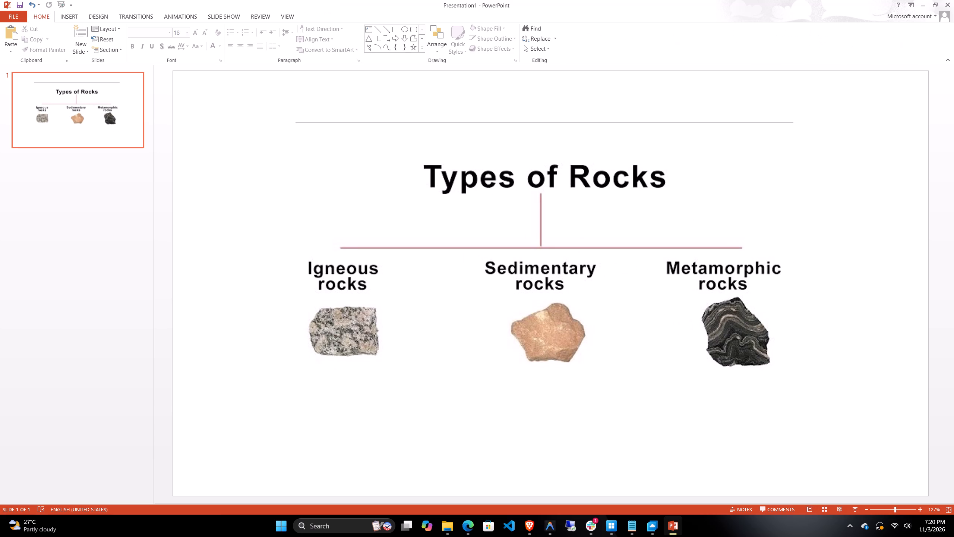
{"action": "left_click", "coordinate": [735, 348]}
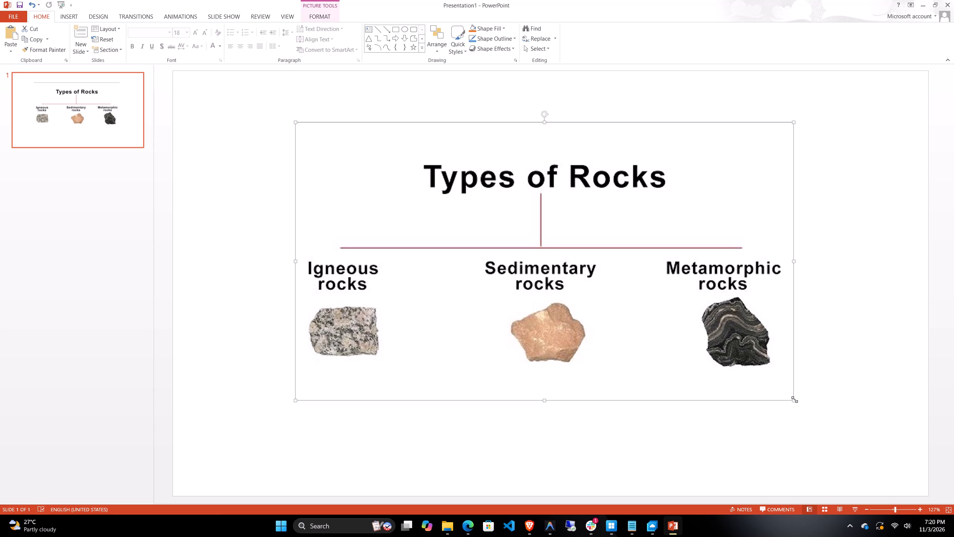
{"action": "left_click_drag", "start_coordinate": [795, 399], "coordinate": [821, 421], "text": "shift"}
{"action": "left_click_drag", "start_coordinate": [731, 369], "coordinate": [699, 368]}
{"action": "left_click", "coordinate": [619, 276]}
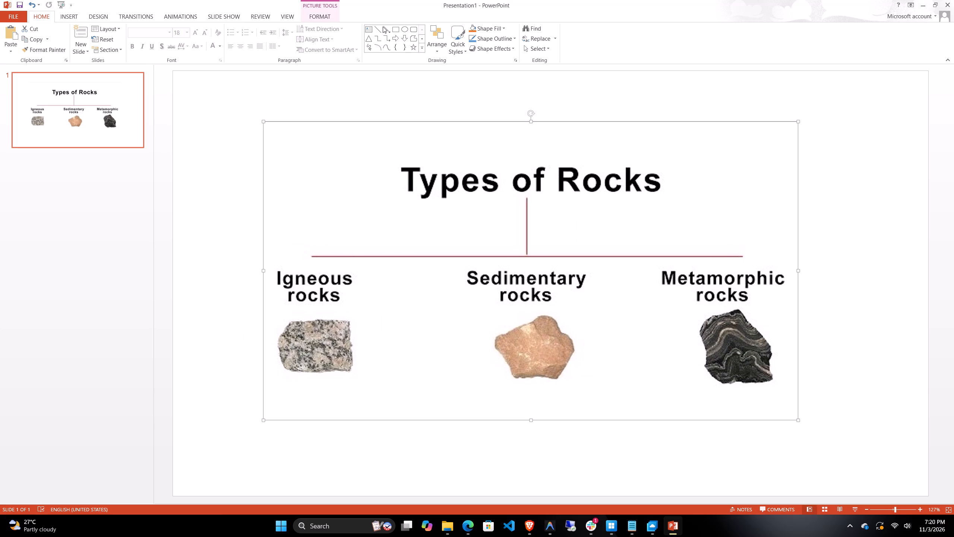
Crop the thin line off the diagram's upper edge, to a height of about 5.17".
{"action": "left_click", "coordinate": [331, 21]}
{"action": "left_click", "coordinate": [846, 34]}
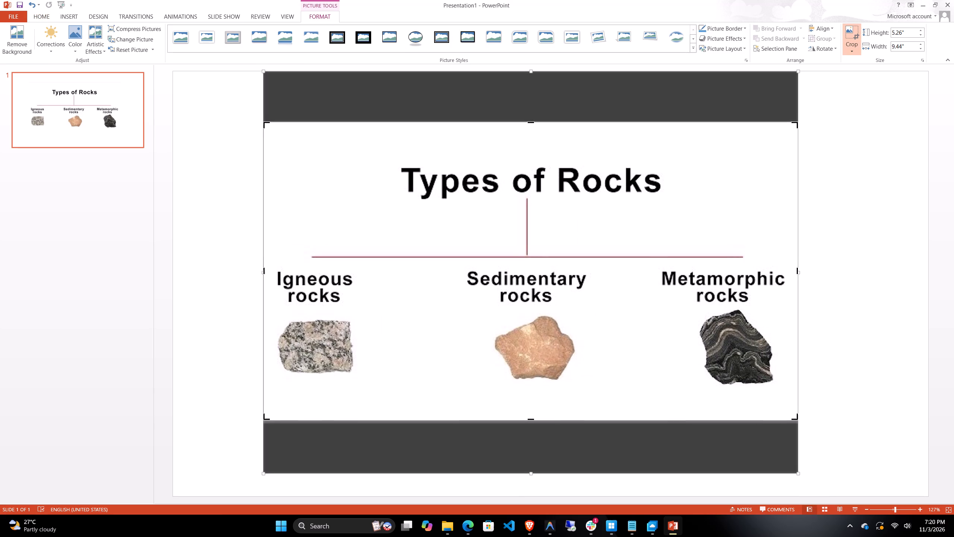
{"action": "left_click_drag", "start_coordinate": [532, 123], "coordinate": [532, 127], "text": "shift"}
{"action": "left_click", "coordinate": [575, 144]}
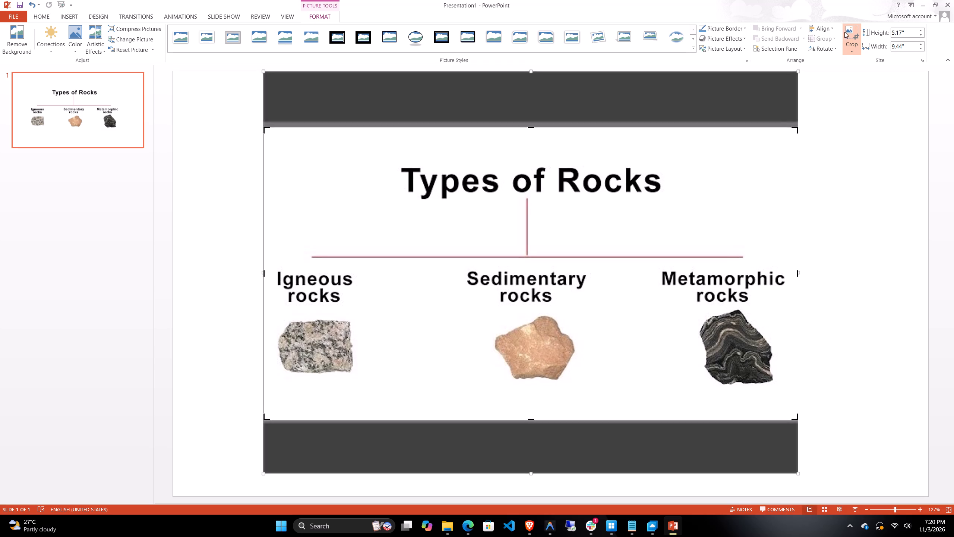
{"action": "left_click", "coordinate": [853, 33]}
Print one copy of the slide in Pure Black and White on the HP Deskjet 1510 series, and dismiss the cartridge notice.
{"action": "key", "text": "ctrl+p"}
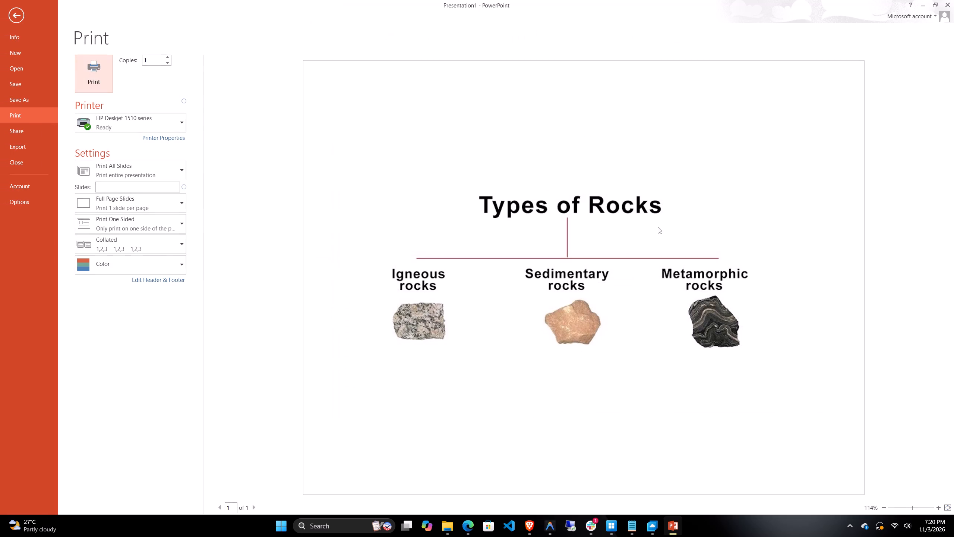
{"action": "left_click", "coordinate": [104, 268]}
{"action": "left_click", "coordinate": [117, 318]}
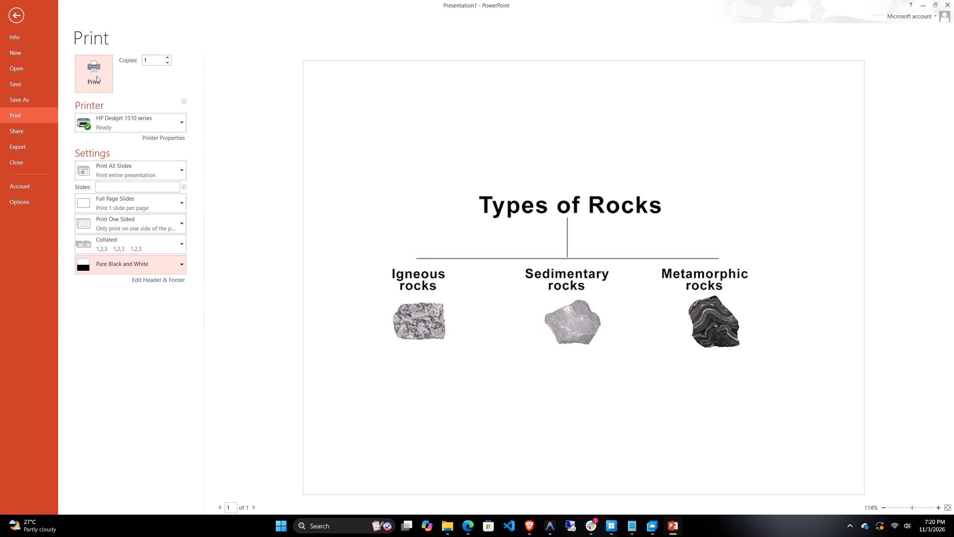
{"action": "left_click", "coordinate": [97, 76]}
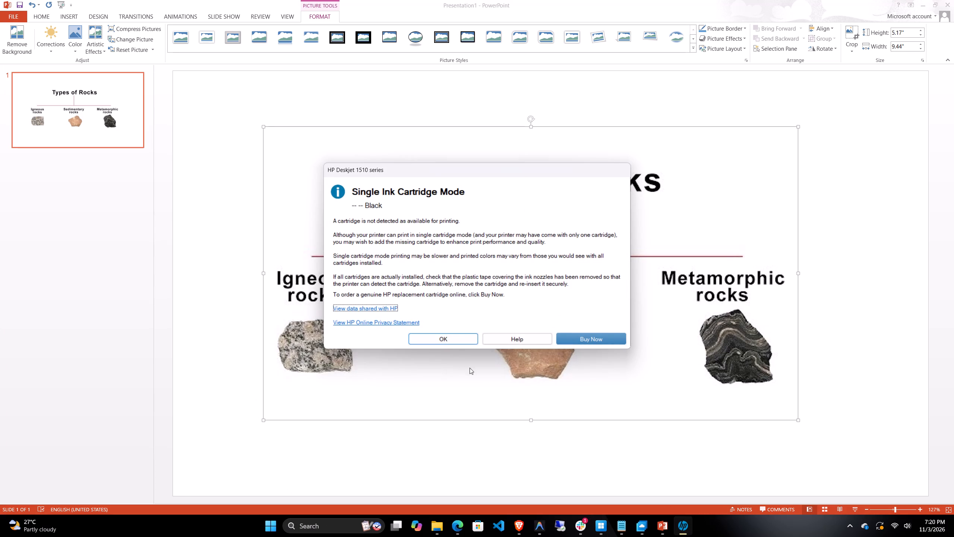
{"action": "left_click", "coordinate": [453, 339]}
Switch to Brave and search Google Images for "whale and dolphin".
{"action": "left_click", "coordinate": [546, 528]}
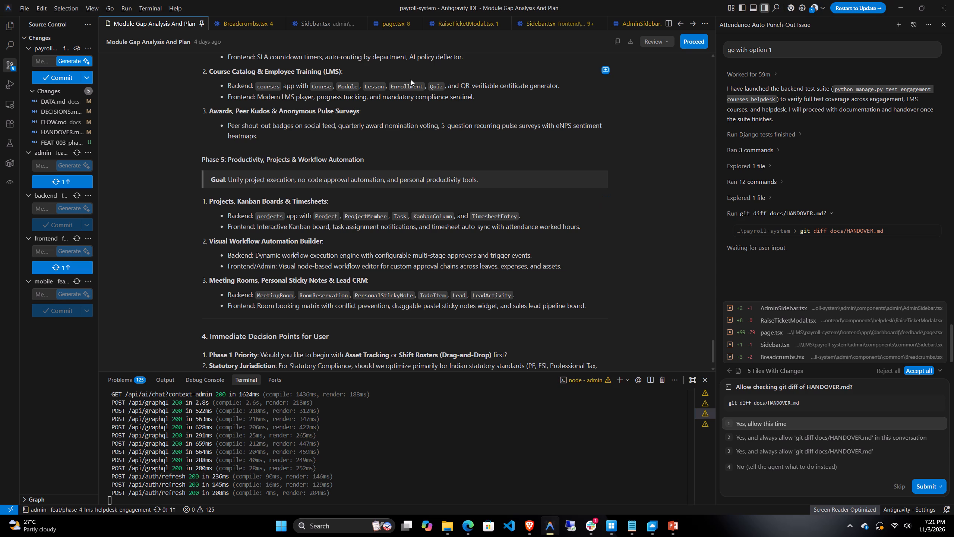
{"action": "left_click", "coordinate": [530, 529]}
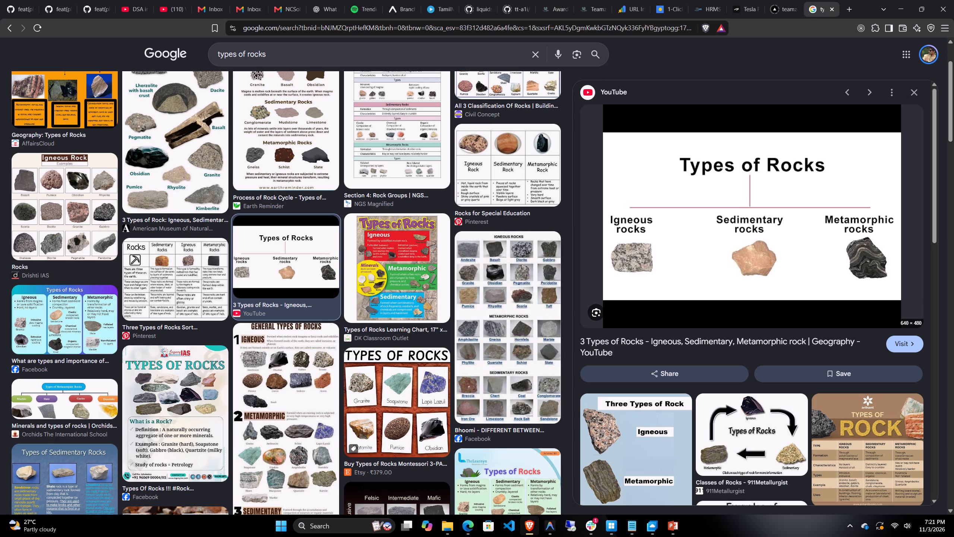
{"action": "left_click_drag", "start_coordinate": [436, 60], "coordinate": [83, 64]}
{"action": "type", "text": "whale and"}
{"action": "key", "text": "space"}
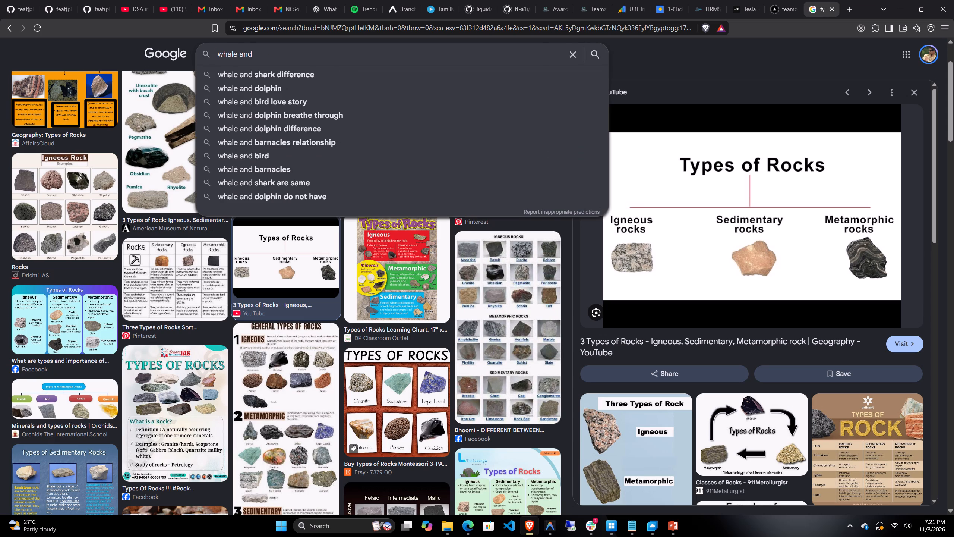
{"action": "type", "text": "dolphin"}
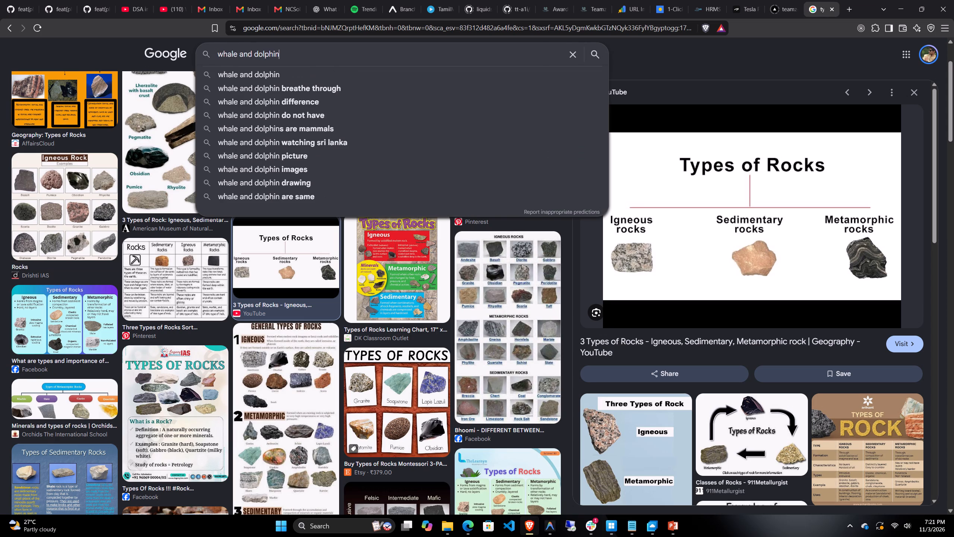
{"action": "key", "text": "Return"}
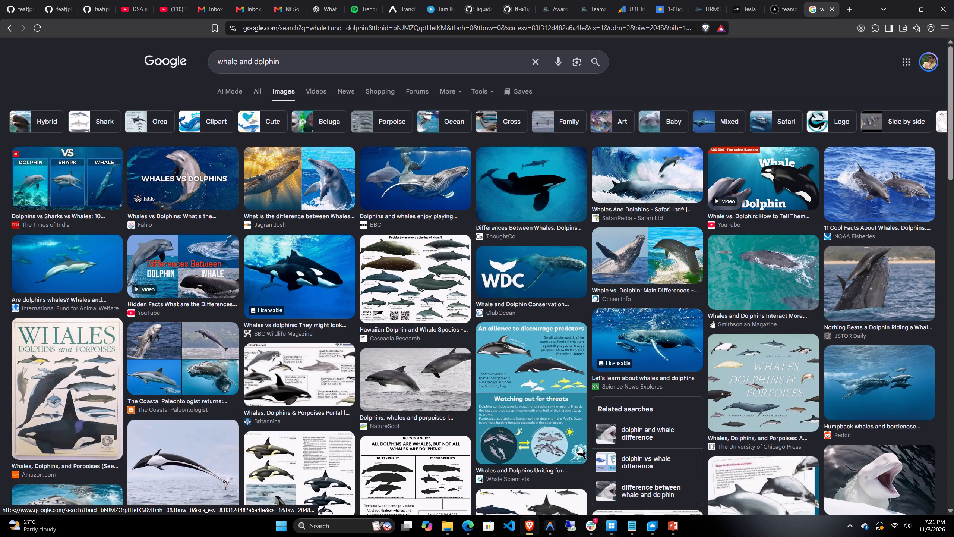
Shorten the image search to "dolphin" and look over the results.
{"action": "left_click_drag", "start_coordinate": [252, 60], "coordinate": [205, 60]}
{"action": "key", "text": "BackSpace"}
{"action": "key", "text": "Return"}
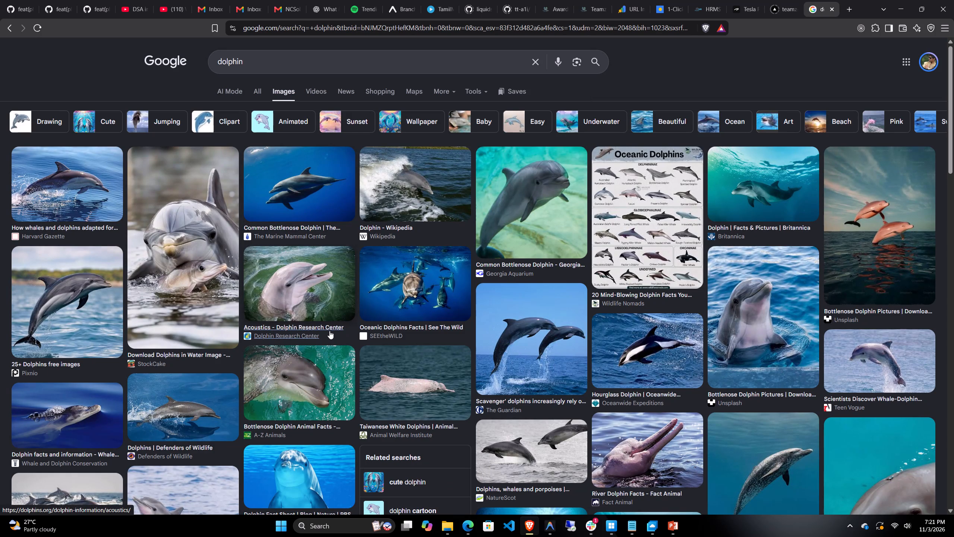
{"action": "scroll", "coordinate": [331, 333], "scroll_direction": "down", "scroll_amount": 2}
{"action": "scroll", "coordinate": [331, 333], "scroll_direction": "up", "scroll_amount": 2}
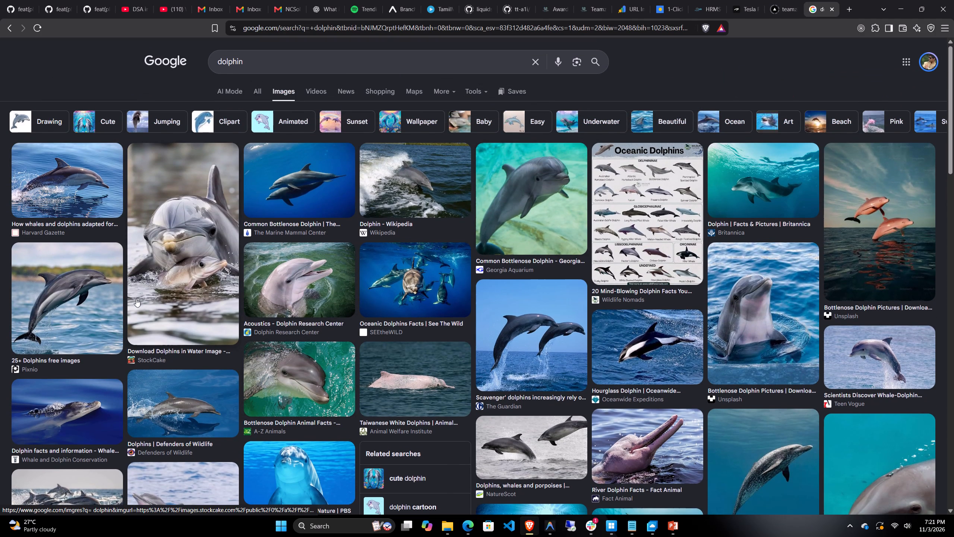
Open the Pixnio image of a leaping dolphin from the search results and copy it.
{"action": "left_click", "coordinate": [53, 282]}
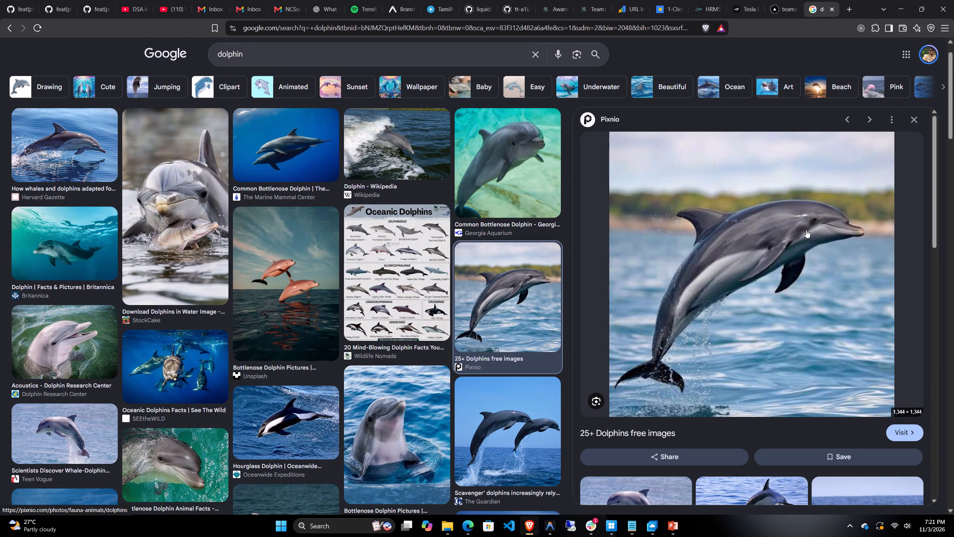
{"action": "right_click", "coordinate": [680, 250]}
{"action": "left_click", "coordinate": [746, 419]}
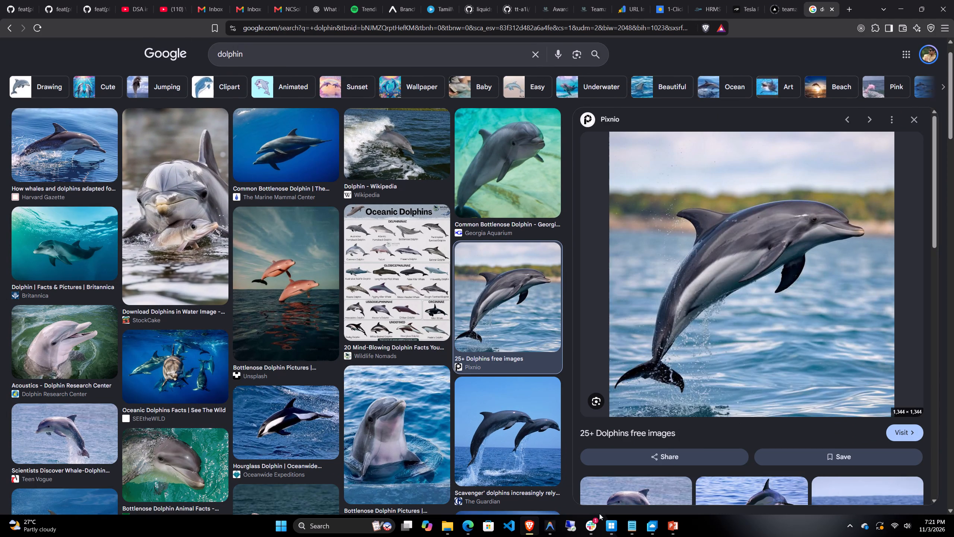
Switch to PowerPoint and delete the "Types of Rocks" diagram from the slide.
{"action": "left_click", "coordinate": [670, 527]}
{"action": "left_click", "coordinate": [479, 233], "text": "ctrl"}
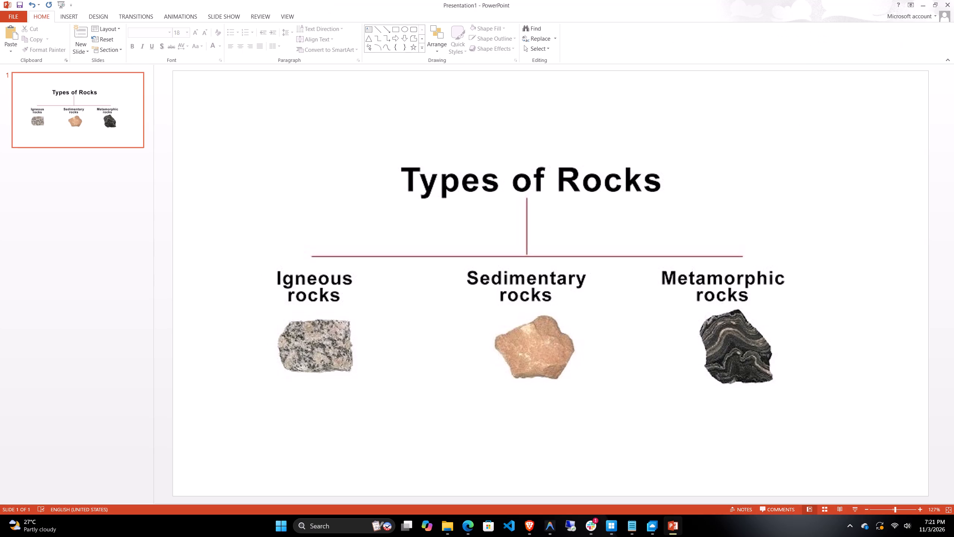
{"action": "key", "text": "Delete"}
{"action": "left_click", "coordinate": [591, 380]}
{"action": "key", "text": "Delete"}
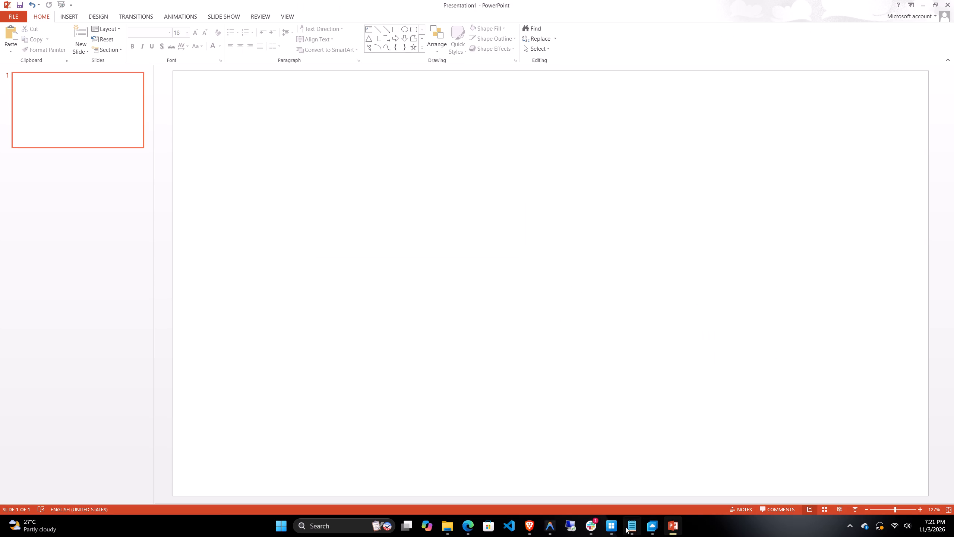
In the Notepad tally, set Chirag's count to 13 and return to PowerPoint.
{"action": "left_click", "coordinate": [626, 527]}
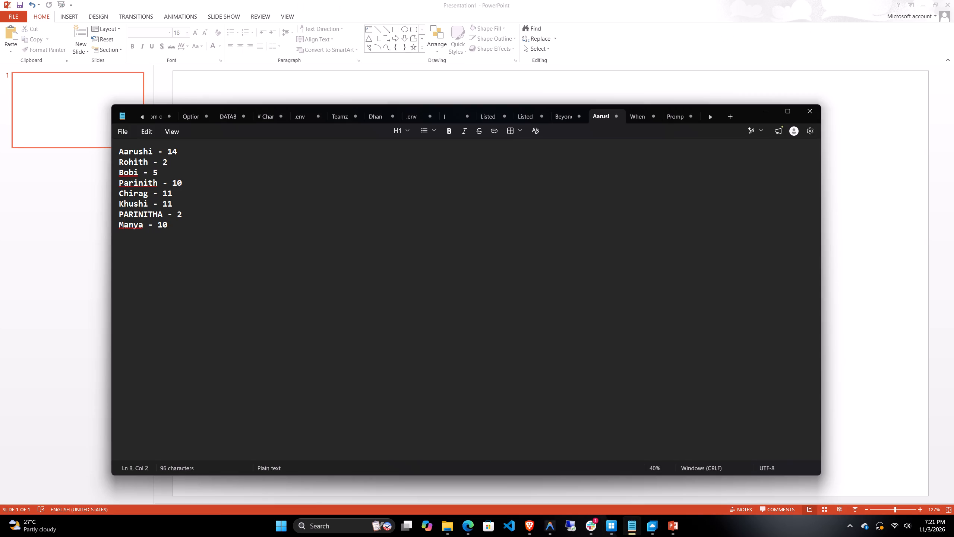
{"action": "left_click_drag", "start_coordinate": [173, 196], "coordinate": [168, 194]}
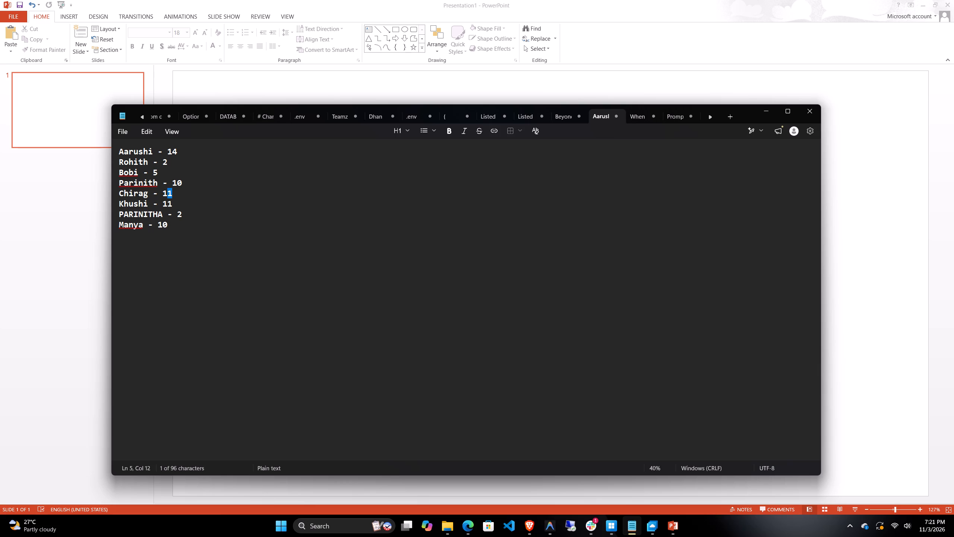
{"action": "left_click_drag", "start_coordinate": [168, 194], "coordinate": [169, 194]}
{"action": "type", "text": "13"}
{"action": "left_click", "coordinate": [173, 192]}
{"action": "key", "text": "BackSpace"}
{"action": "key", "text": "BackSpace"}
{"action": "left_click", "coordinate": [759, 112]}
Paste the copied dolphin image onto the blank slide, shrink it proportionally, and place it in the slide's upper-left area.
{"action": "left_click", "coordinate": [364, 216]}
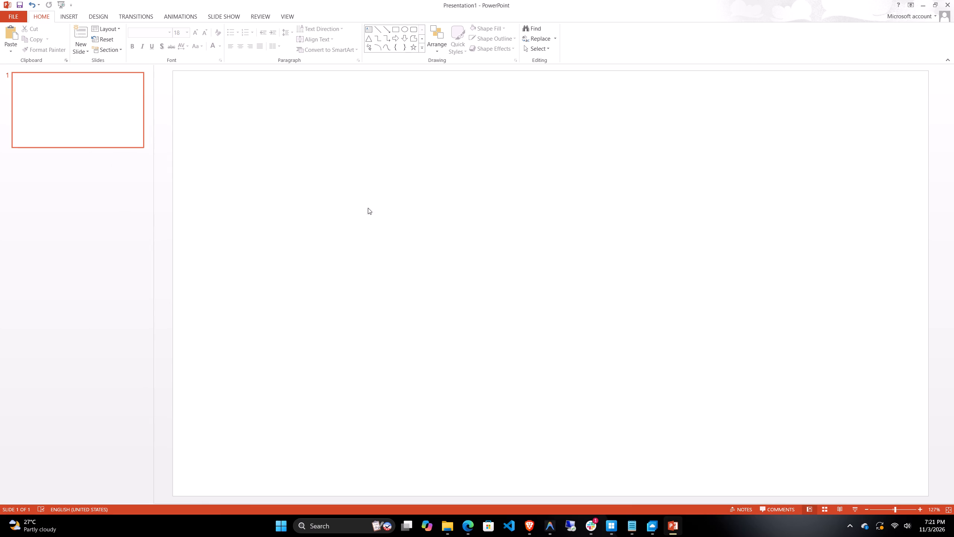
{"action": "key", "text": "ctrl+v"}
{"action": "left_click", "coordinate": [469, 350]}
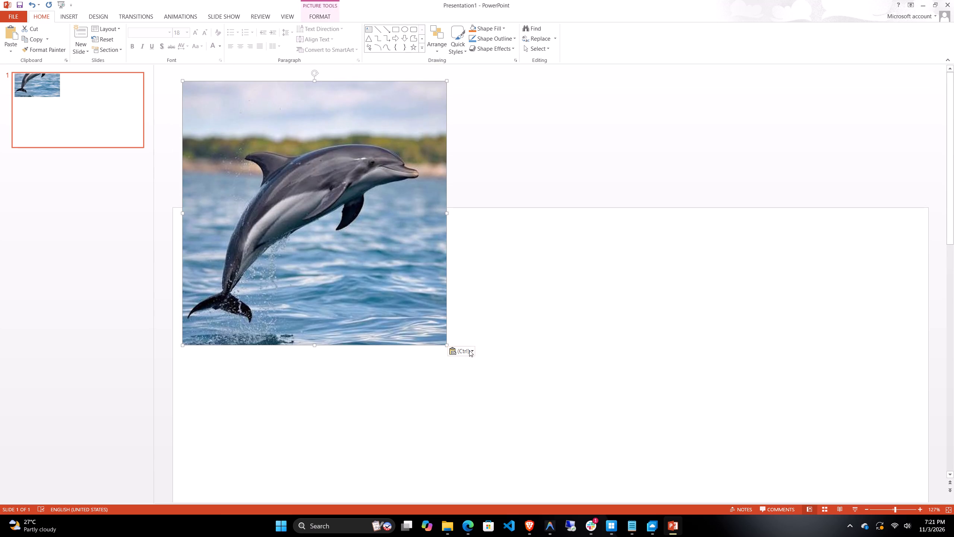
{"action": "left_click", "coordinate": [481, 377]}
{"action": "left_click_drag", "start_coordinate": [418, 151], "coordinate": [500, 234], "text": "shift"}
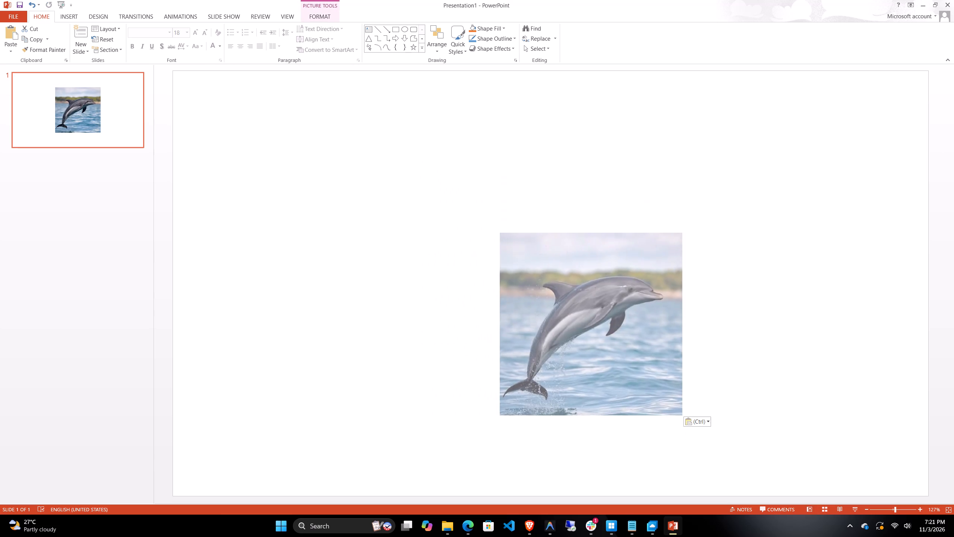
{"action": "left_click_drag", "start_coordinate": [500, 234], "coordinate": [500, 235], "text": "shift"}
{"action": "left_click_drag", "start_coordinate": [584, 322], "coordinate": [305, 193]}
Switch to Brave and search Google Images for "whale".
{"action": "key", "text": "alt+Tab"}
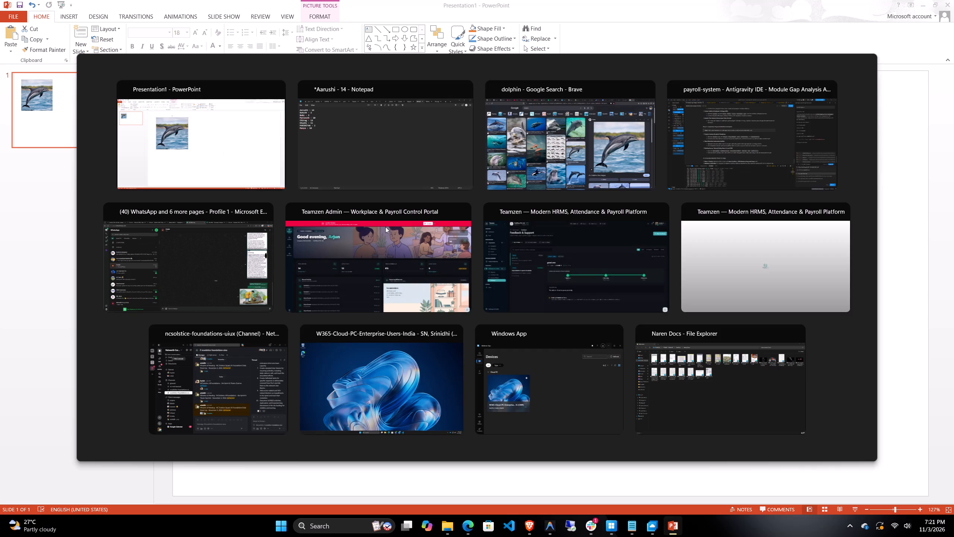
{"action": "key", "text": "alt+Tab"}
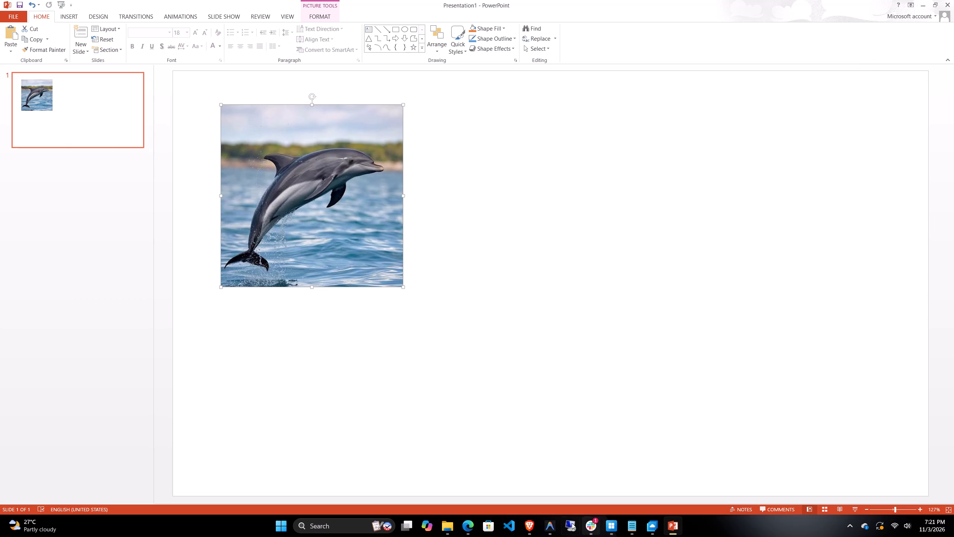
{"action": "left_click", "coordinate": [552, 527]}
{"action": "left_click", "coordinate": [550, 527]}
{"action": "left_click", "coordinate": [531, 529]}
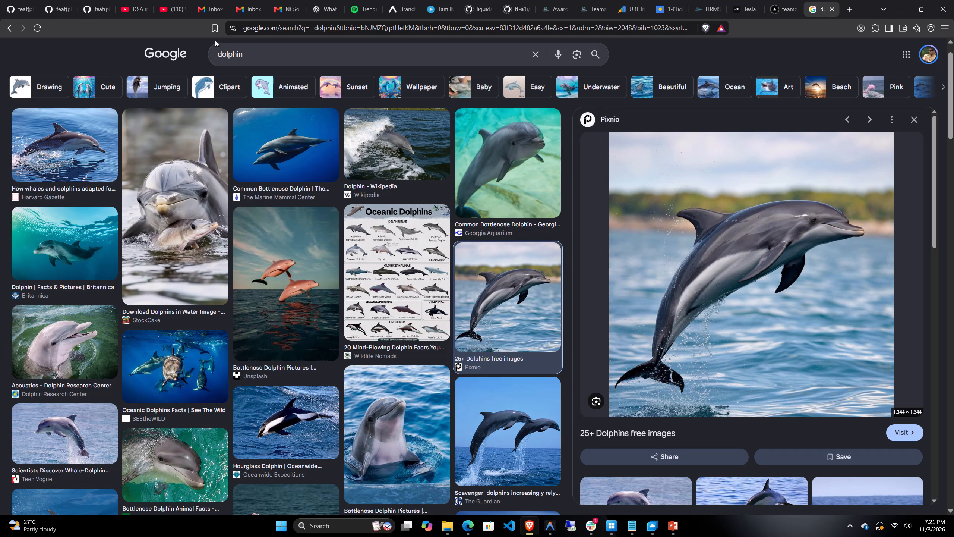
{"action": "left_click_drag", "start_coordinate": [255, 57], "coordinate": [150, 60]}
{"action": "key", "text": "w"}
{"action": "key", "text": "h"}
{"action": "key", "text": "a"}
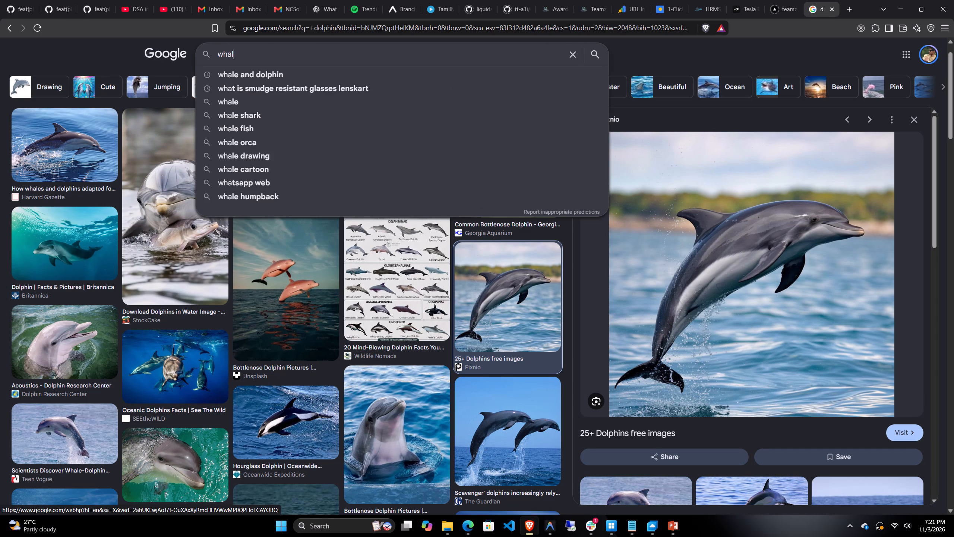
{"action": "key", "text": "l"}
{"action": "key", "text": "e"}
{"action": "key", "text": "Return"}
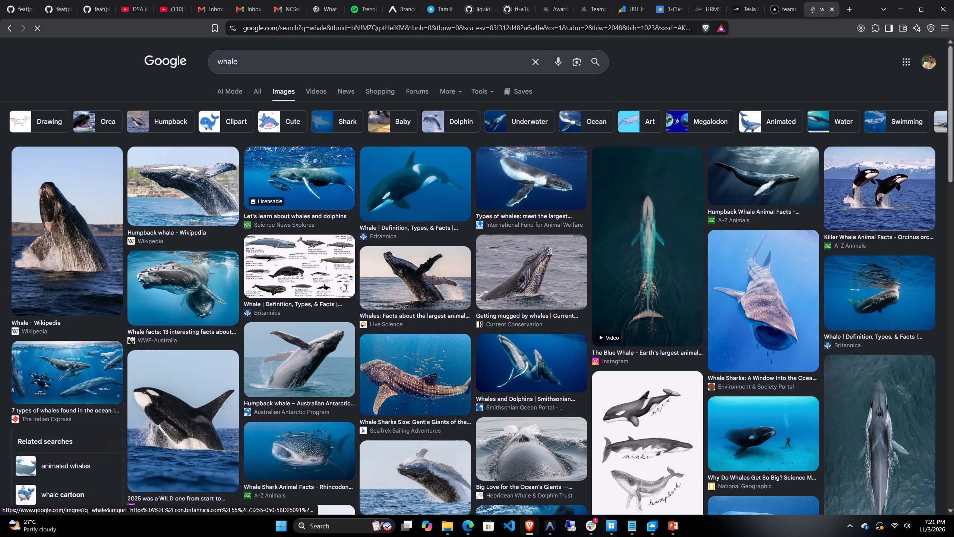
Look through the whale image results for a suitable picture of a single whale.
{"action": "scroll", "coordinate": [502, 308], "scroll_direction": "down", "scroll_amount": 2}
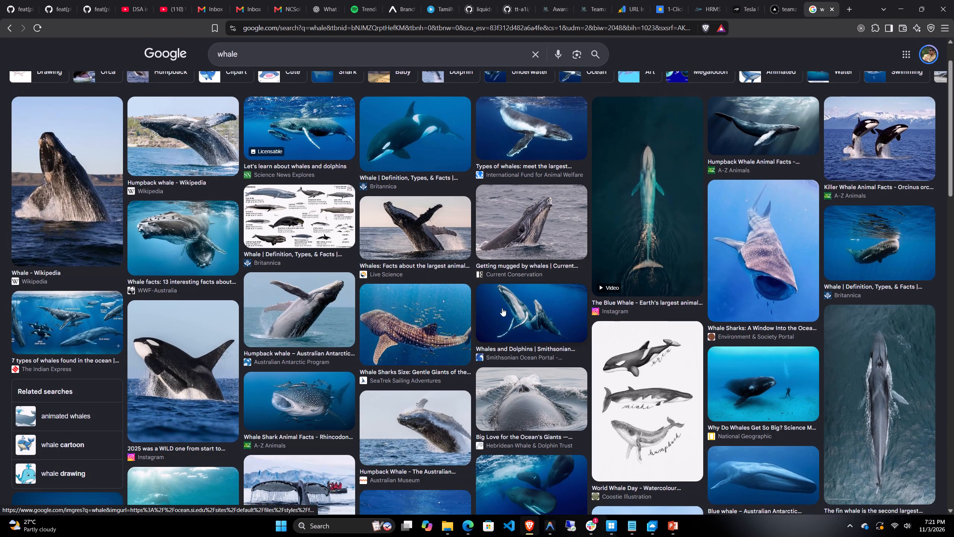
{"action": "scroll", "coordinate": [502, 308], "scroll_direction": "down", "scroll_amount": 5}
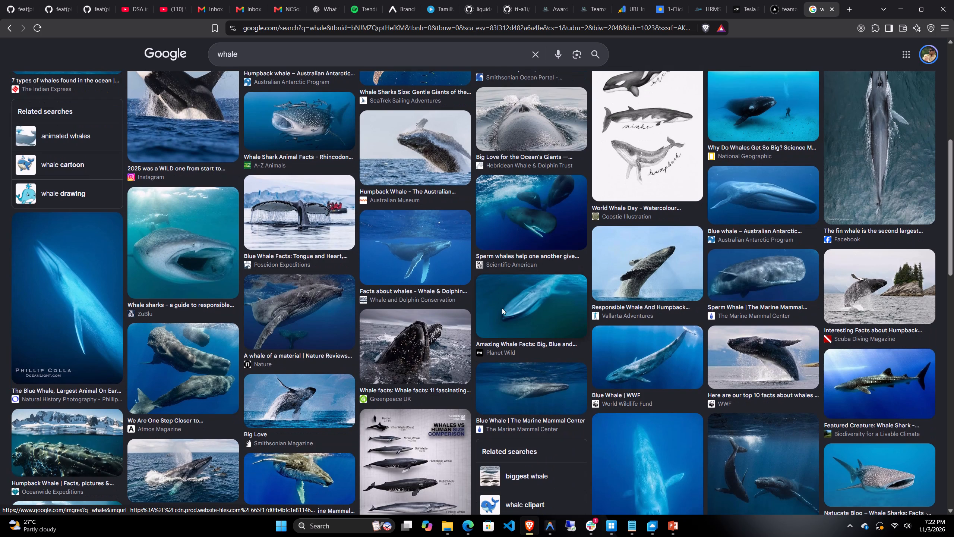
{"action": "scroll", "coordinate": [502, 308], "scroll_direction": "down", "scroll_amount": 1}
{"action": "scroll", "coordinate": [502, 308], "scroll_direction": "up", "scroll_amount": 3}
{"action": "scroll", "coordinate": [471, 305], "scroll_direction": "down", "scroll_amount": 10}
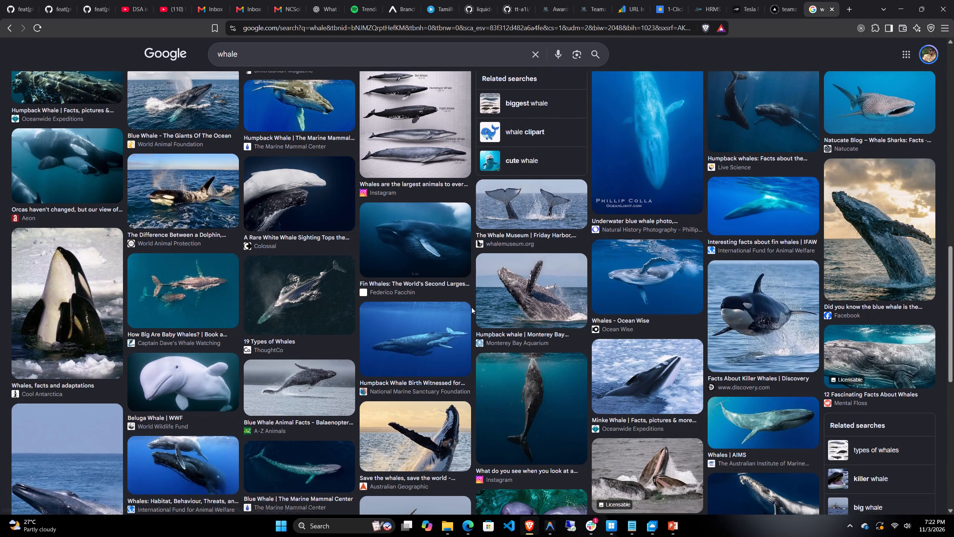
{"action": "scroll", "coordinate": [472, 308], "scroll_direction": "down", "scroll_amount": 3}
{"action": "scroll", "coordinate": [472, 308], "scroll_direction": "up", "scroll_amount": 1}
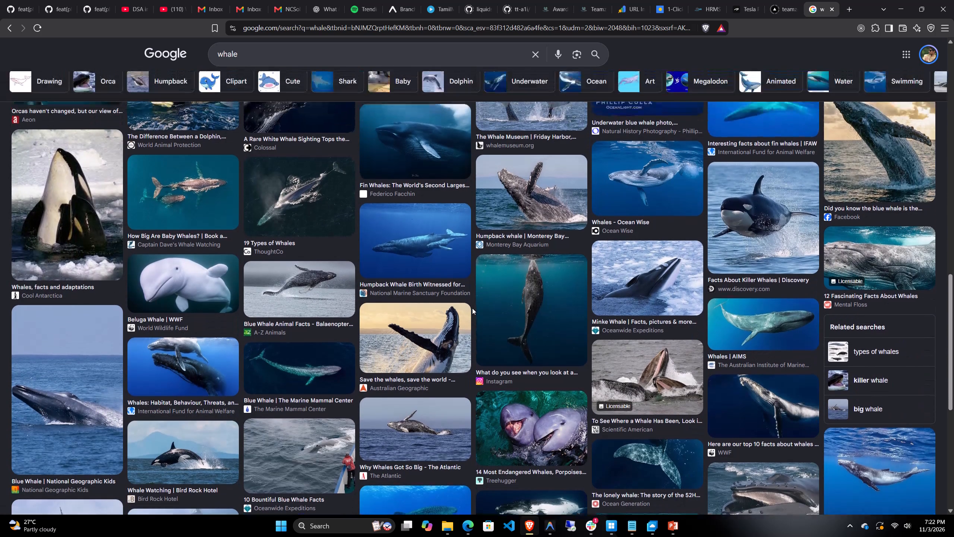
{"action": "scroll", "coordinate": [472, 308], "scroll_direction": "down", "scroll_amount": 2}
{"action": "scroll", "coordinate": [472, 308], "scroll_direction": "up", "scroll_amount": 1}
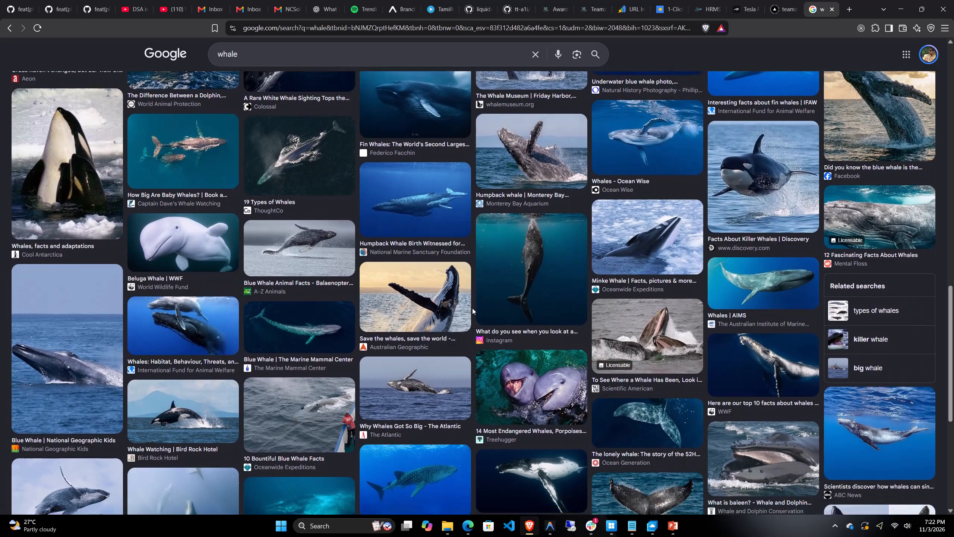
{"action": "scroll", "coordinate": [472, 308], "scroll_direction": "down", "scroll_amount": 3}
{"action": "scroll", "coordinate": [505, 329], "scroll_direction": "down", "scroll_amount": 2}
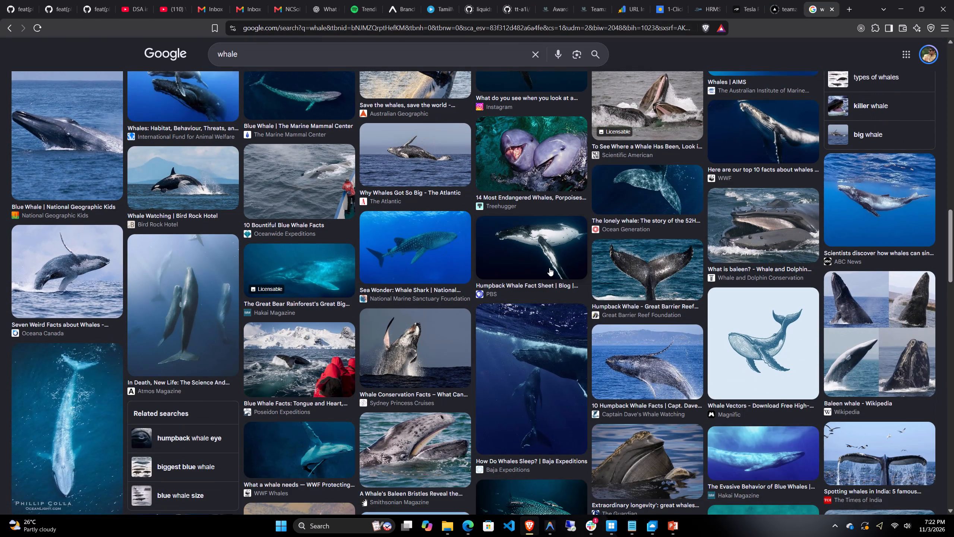
Open the PBS humpback whale result, pick the related "What Does a Humpback Whale Look Like?" image, and copy it.
{"action": "left_click", "coordinate": [549, 265]}
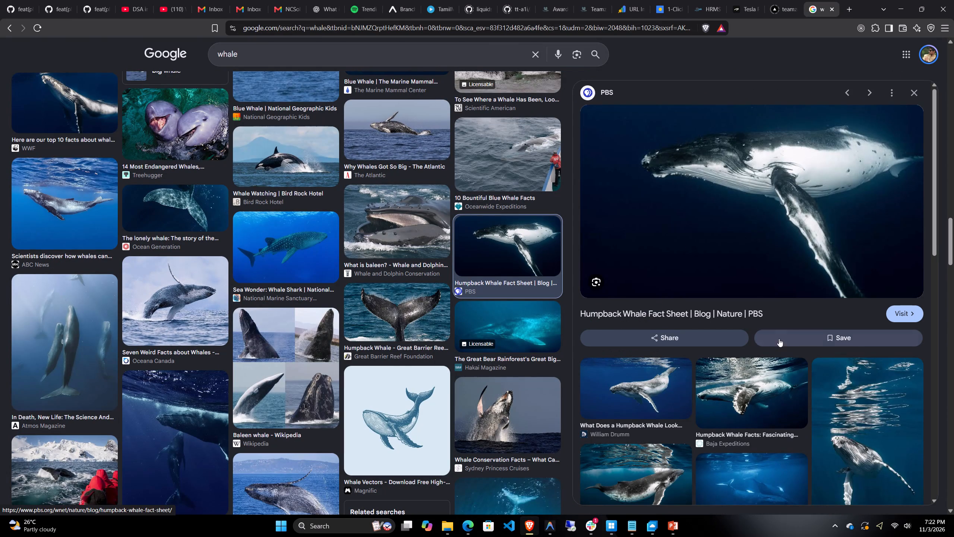
{"action": "scroll", "coordinate": [775, 370], "scroll_direction": "down", "scroll_amount": 1}
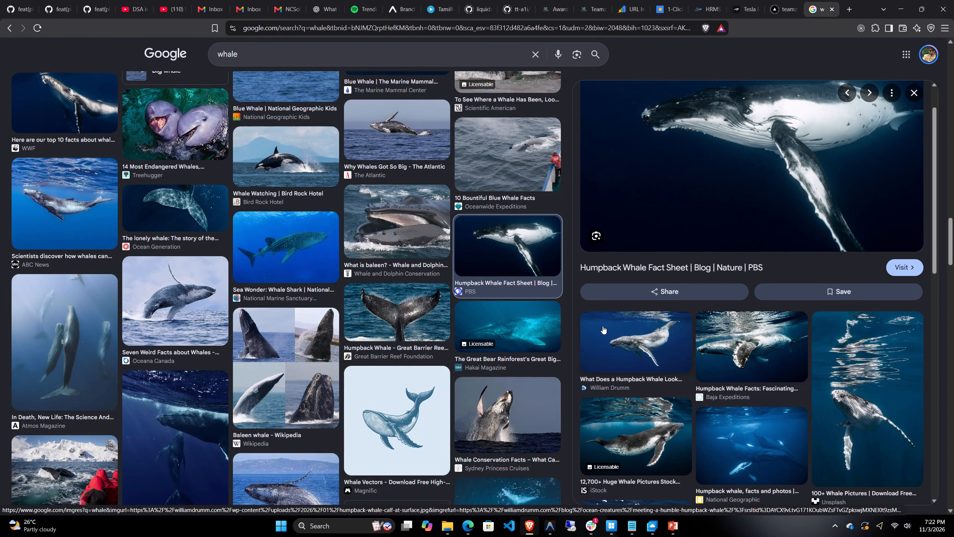
{"action": "left_click", "coordinate": [603, 326]}
{"action": "right_click", "coordinate": [733, 197]}
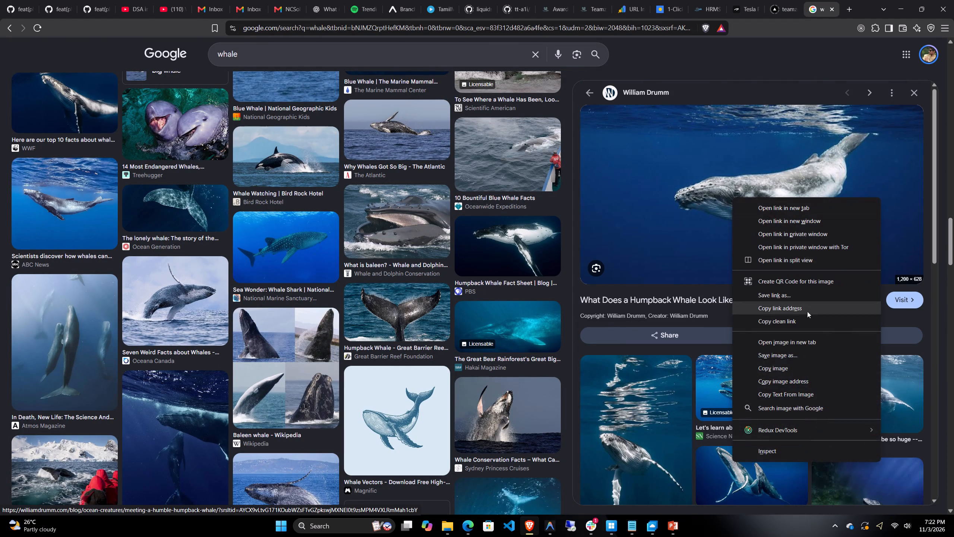
{"action": "left_click", "coordinate": [799, 366]}
Look over the related whale images below the copied humpback picture.
{"action": "key", "text": "alt+Tab"}
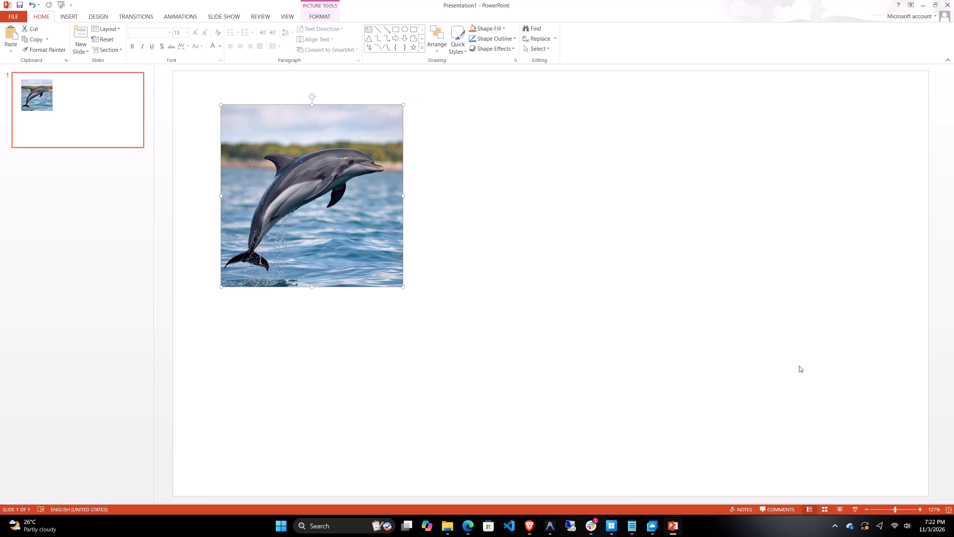
{"action": "key", "text": "alt+Tab"}
{"action": "scroll", "coordinate": [863, 409], "scroll_direction": "down", "scroll_amount": 2}
{"action": "scroll", "coordinate": [863, 409], "scroll_direction": "up", "scroll_amount": 1}
{"action": "scroll", "coordinate": [863, 409], "scroll_direction": "down", "scroll_amount": 3}
{"action": "scroll", "coordinate": [863, 409], "scroll_direction": "up", "scroll_amount": 1}
{"action": "scroll", "coordinate": [863, 409], "scroll_direction": "down", "scroll_amount": 1}
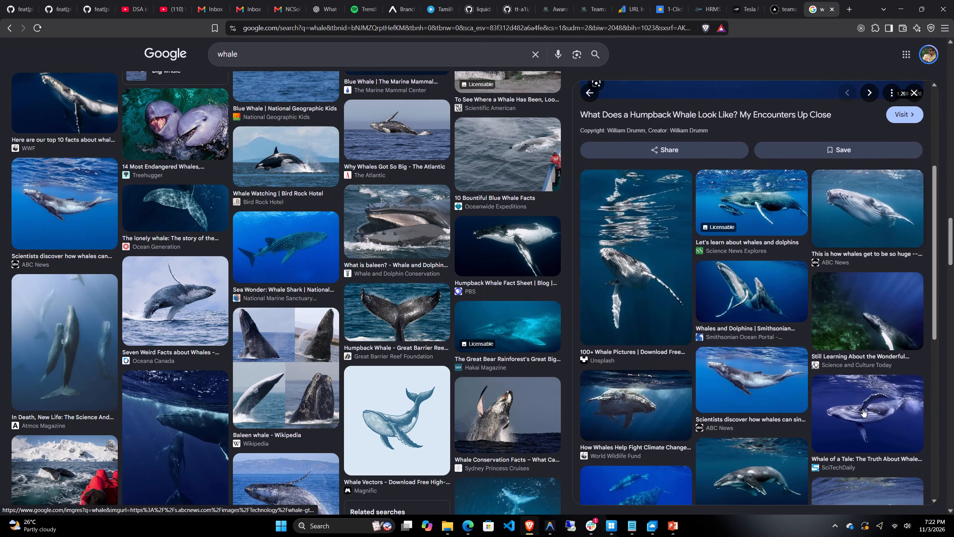
{"action": "scroll", "coordinate": [863, 409], "scroll_direction": "up", "scroll_amount": 1}
{"action": "scroll", "coordinate": [863, 409], "scroll_direction": "down", "scroll_amount": 1}
Paste the whale image onto the PowerPoint slide, shrink it proportionally, and place it right of the dolphin with top edges aligned.
{"action": "key", "text": "alt+Tab"}
{"action": "left_click", "coordinate": [595, 192]}
{"action": "key", "text": "ctrl+v"}
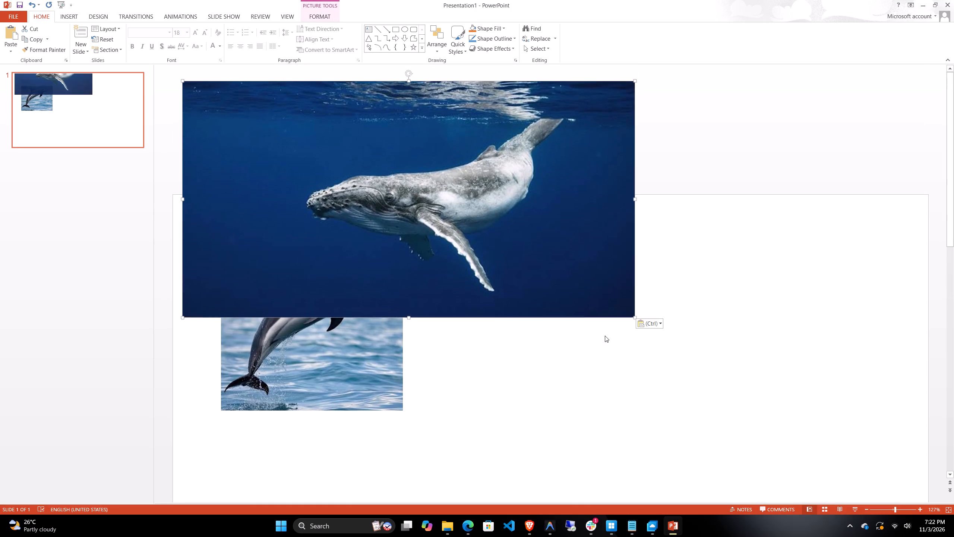
{"action": "left_click", "coordinate": [658, 324]}
{"action": "left_click", "coordinate": [665, 348]}
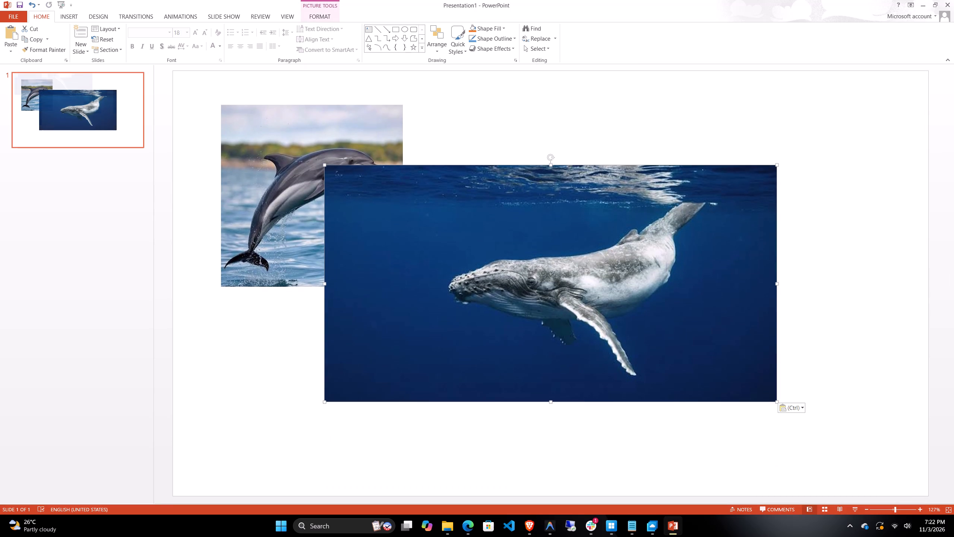
{"action": "left_click_drag", "start_coordinate": [324, 166], "coordinate": [469, 260], "text": "shift"}
{"action": "left_click_drag", "start_coordinate": [522, 301], "coordinate": [512, 197]}
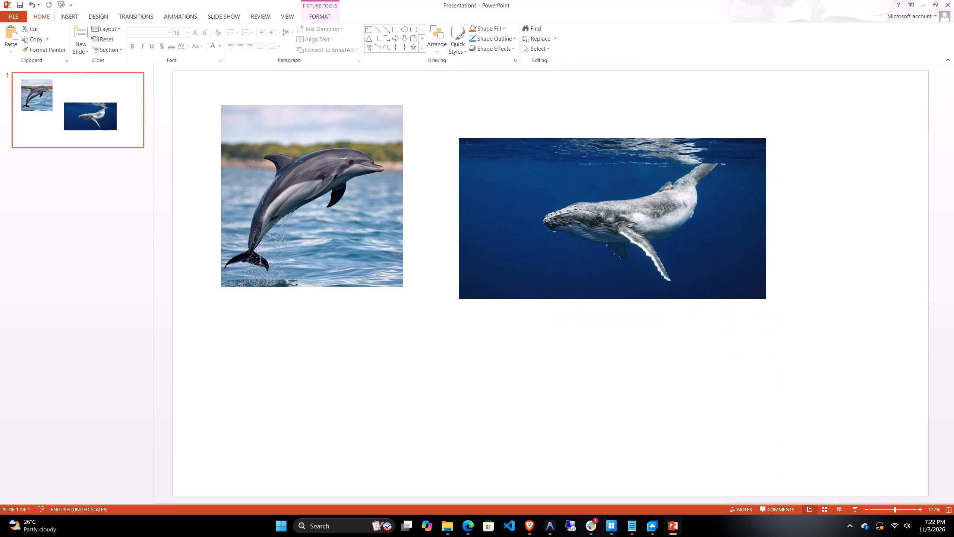
{"action": "left_click_drag", "start_coordinate": [512, 197], "coordinate": [510, 166]}
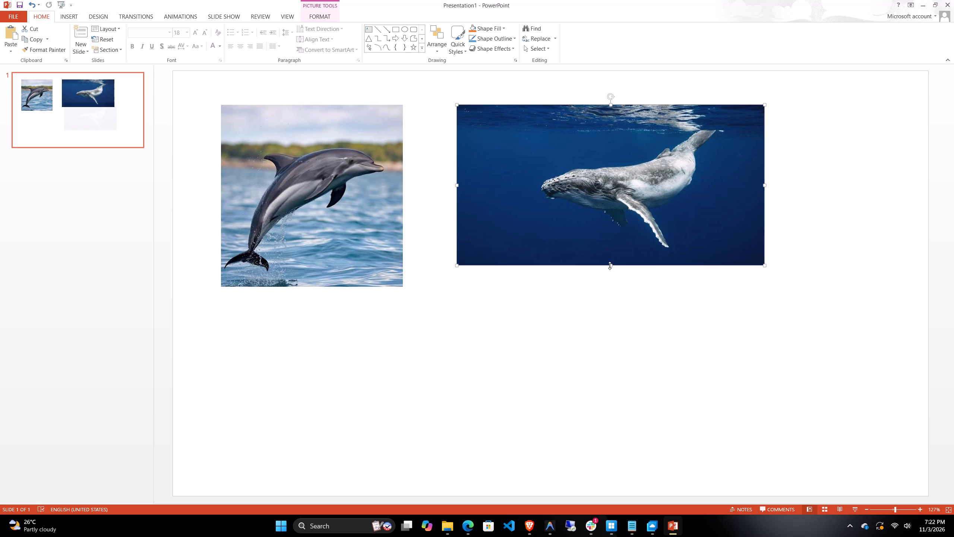
Stretch the whale picture down to the dolphin picture's bottom edge and narrow it from its right side.
{"action": "left_click_drag", "start_coordinate": [611, 266], "coordinate": [608, 287], "text": "shift"}
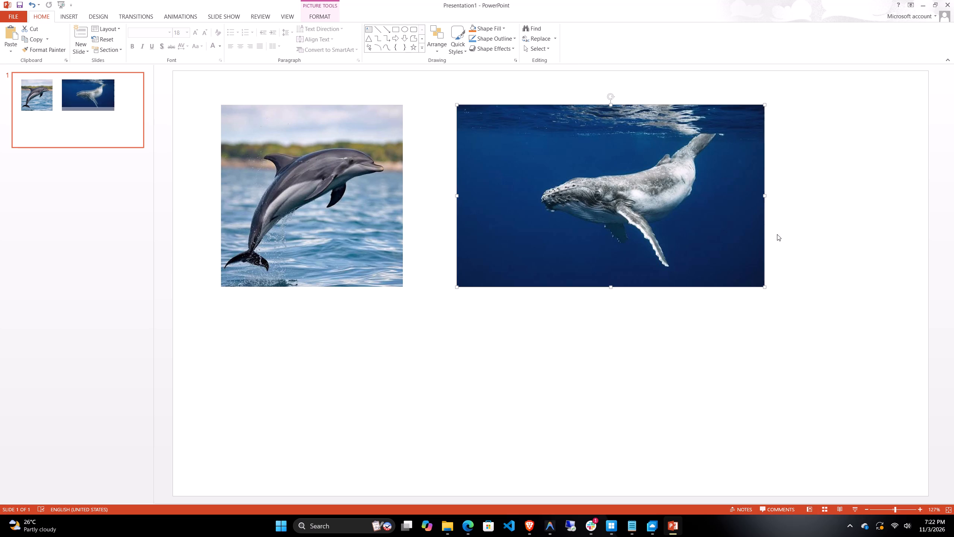
{"action": "left_click_drag", "start_coordinate": [764, 197], "coordinate": [672, 199], "text": "shift"}
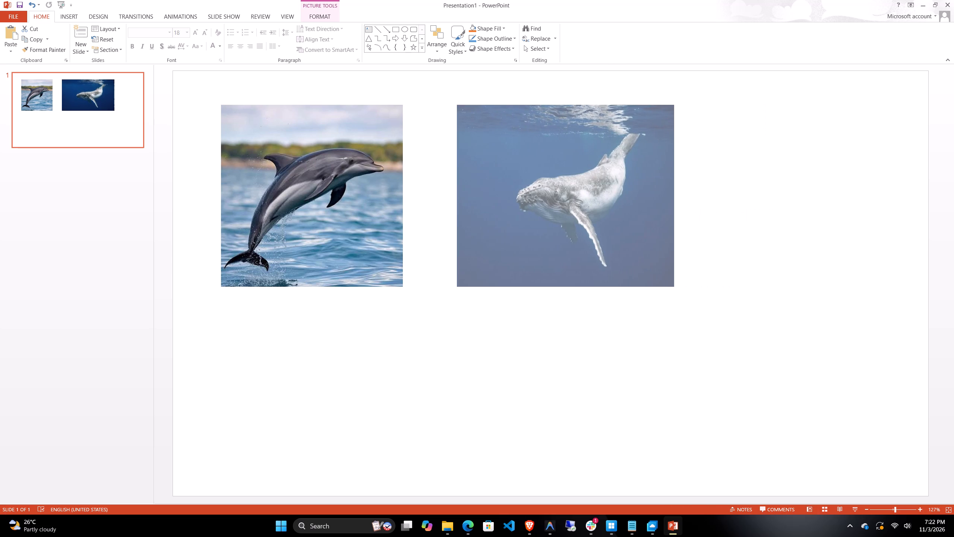
{"action": "left_click_drag", "start_coordinate": [672, 199], "coordinate": [669, 200], "text": "shift"}
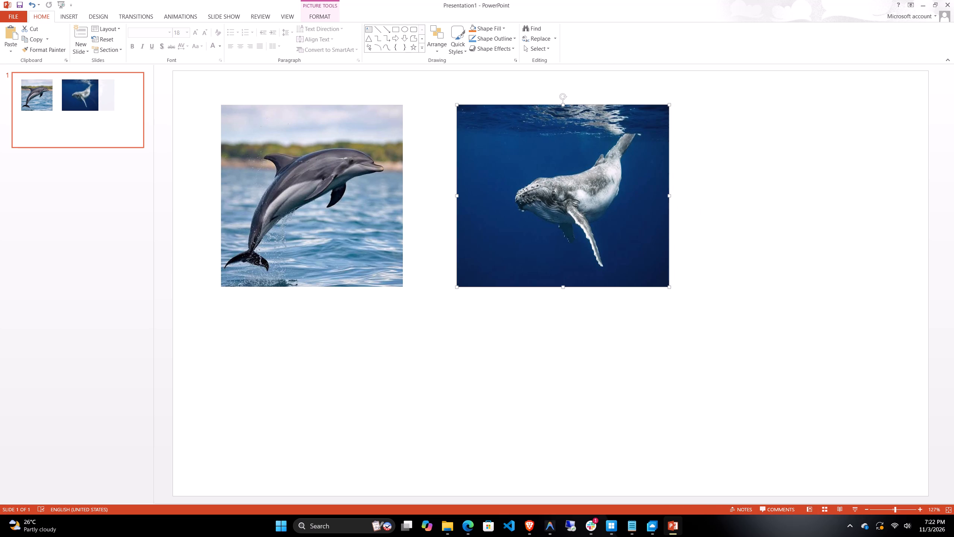
{"action": "left_click", "coordinate": [537, 186]}
Print the dolphin and whale slide in color on the HP Deskjet 1510 and dismiss the printer's cartridge notice.
{"action": "key", "text": "ctrl+p"}
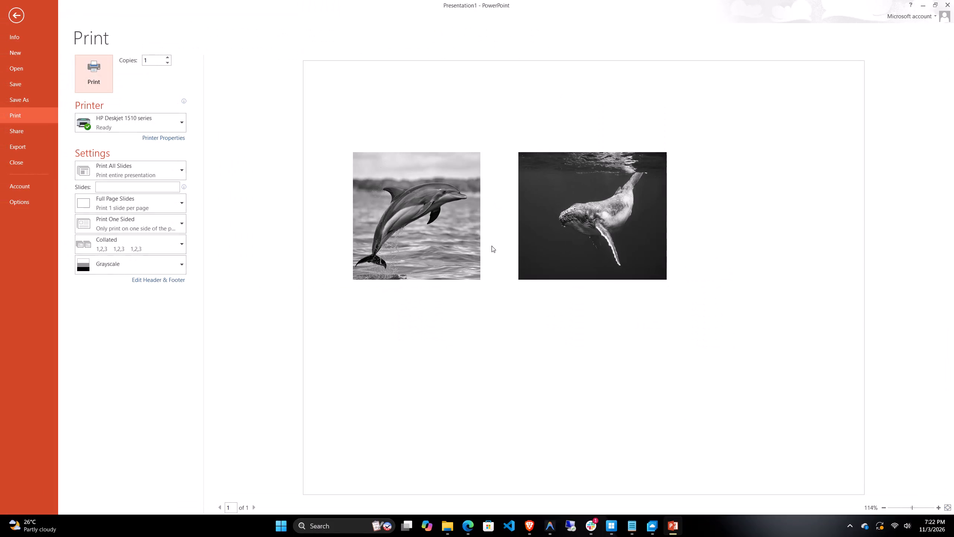
{"action": "left_click", "coordinate": [117, 267]}
{"action": "left_click", "coordinate": [123, 284]}
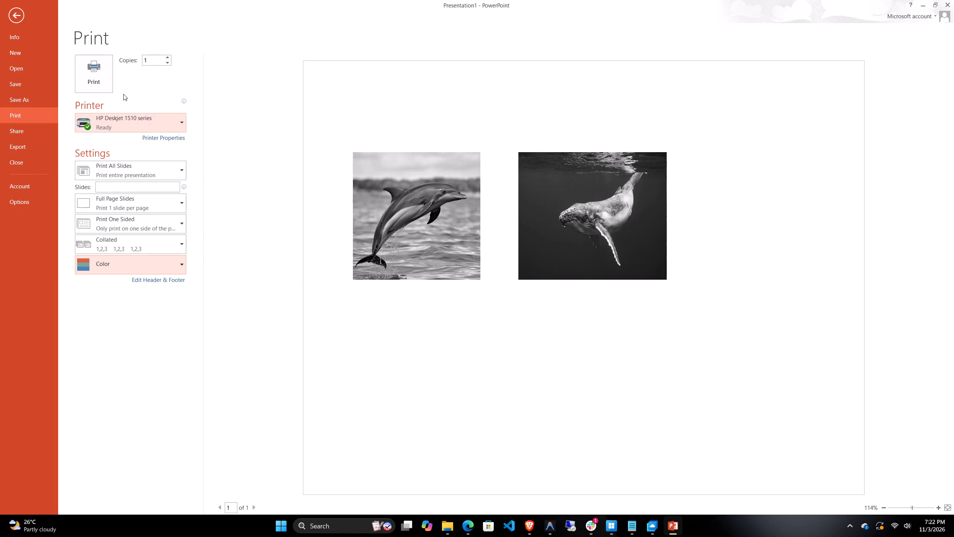
{"action": "left_click", "coordinate": [106, 85]}
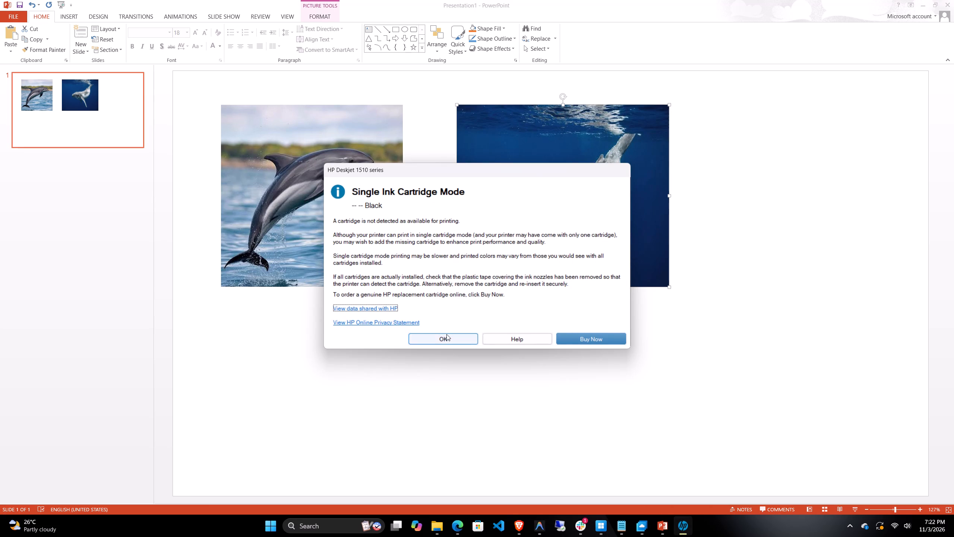
{"action": "left_click", "coordinate": [446, 334]}
Switch to the Notepad tally and add the line "Sathwik - 10" below the Manya entry, followed by a new line.
{"action": "left_click", "coordinate": [635, 523]}
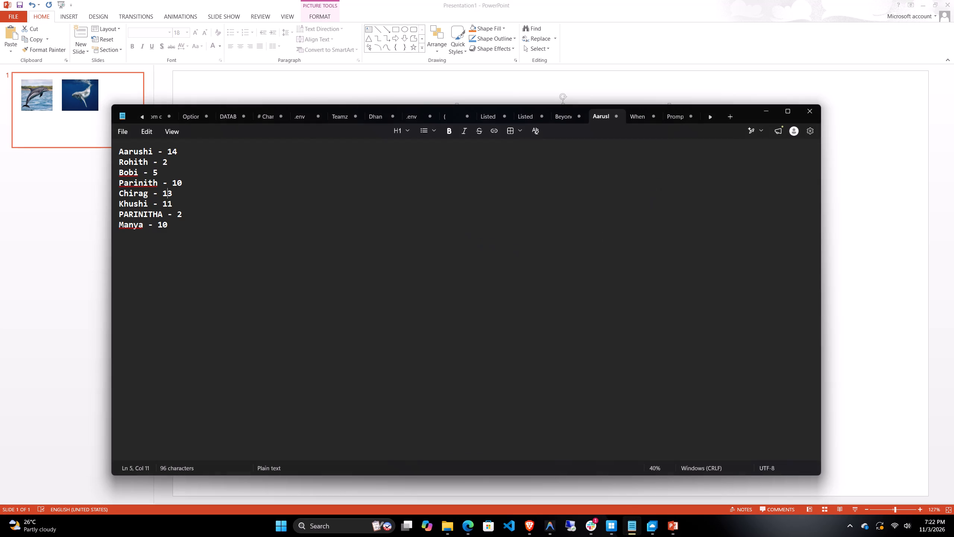
{"action": "left_click", "coordinate": [215, 232]}
{"action": "key", "text": "Return"}
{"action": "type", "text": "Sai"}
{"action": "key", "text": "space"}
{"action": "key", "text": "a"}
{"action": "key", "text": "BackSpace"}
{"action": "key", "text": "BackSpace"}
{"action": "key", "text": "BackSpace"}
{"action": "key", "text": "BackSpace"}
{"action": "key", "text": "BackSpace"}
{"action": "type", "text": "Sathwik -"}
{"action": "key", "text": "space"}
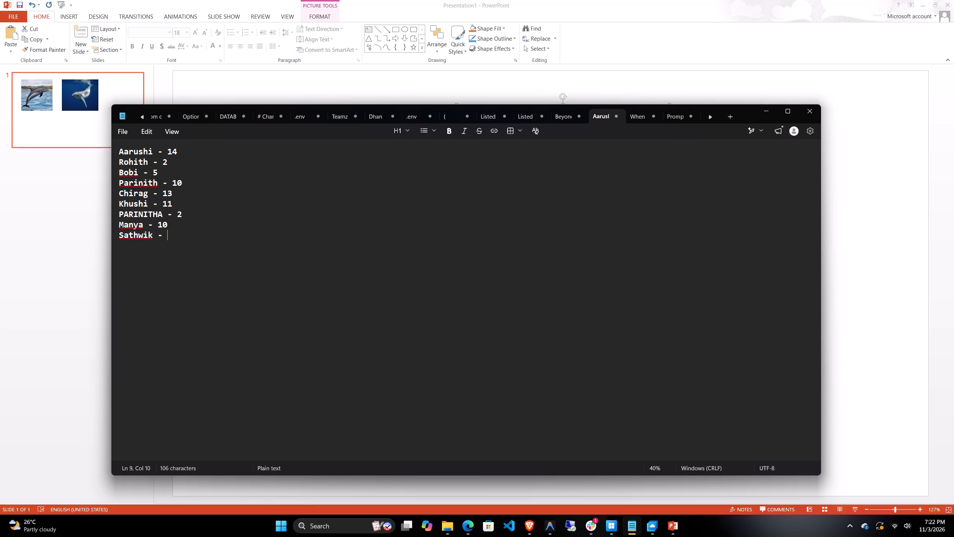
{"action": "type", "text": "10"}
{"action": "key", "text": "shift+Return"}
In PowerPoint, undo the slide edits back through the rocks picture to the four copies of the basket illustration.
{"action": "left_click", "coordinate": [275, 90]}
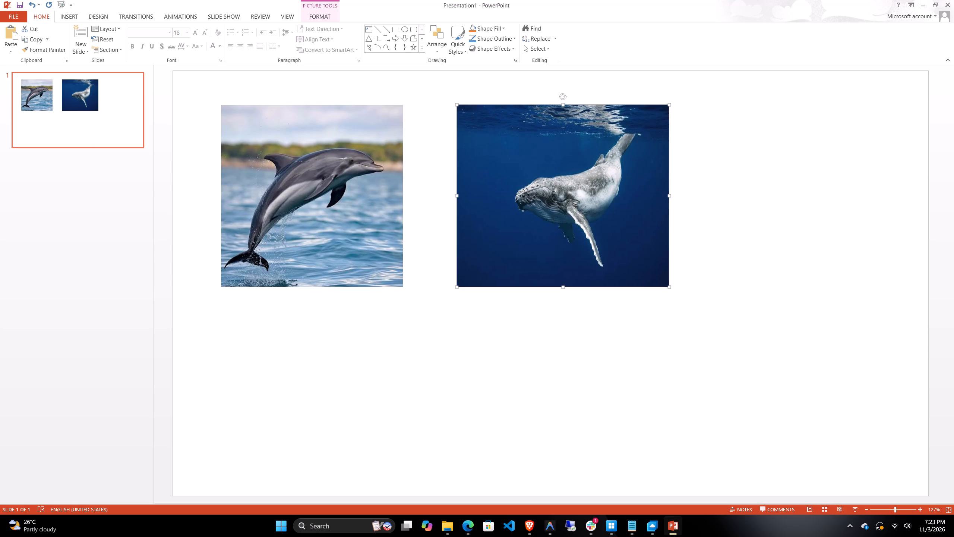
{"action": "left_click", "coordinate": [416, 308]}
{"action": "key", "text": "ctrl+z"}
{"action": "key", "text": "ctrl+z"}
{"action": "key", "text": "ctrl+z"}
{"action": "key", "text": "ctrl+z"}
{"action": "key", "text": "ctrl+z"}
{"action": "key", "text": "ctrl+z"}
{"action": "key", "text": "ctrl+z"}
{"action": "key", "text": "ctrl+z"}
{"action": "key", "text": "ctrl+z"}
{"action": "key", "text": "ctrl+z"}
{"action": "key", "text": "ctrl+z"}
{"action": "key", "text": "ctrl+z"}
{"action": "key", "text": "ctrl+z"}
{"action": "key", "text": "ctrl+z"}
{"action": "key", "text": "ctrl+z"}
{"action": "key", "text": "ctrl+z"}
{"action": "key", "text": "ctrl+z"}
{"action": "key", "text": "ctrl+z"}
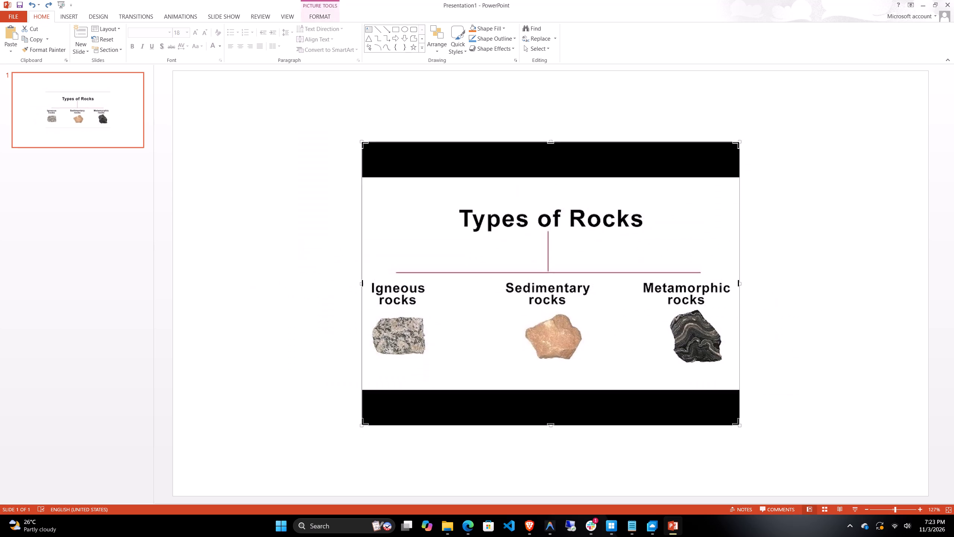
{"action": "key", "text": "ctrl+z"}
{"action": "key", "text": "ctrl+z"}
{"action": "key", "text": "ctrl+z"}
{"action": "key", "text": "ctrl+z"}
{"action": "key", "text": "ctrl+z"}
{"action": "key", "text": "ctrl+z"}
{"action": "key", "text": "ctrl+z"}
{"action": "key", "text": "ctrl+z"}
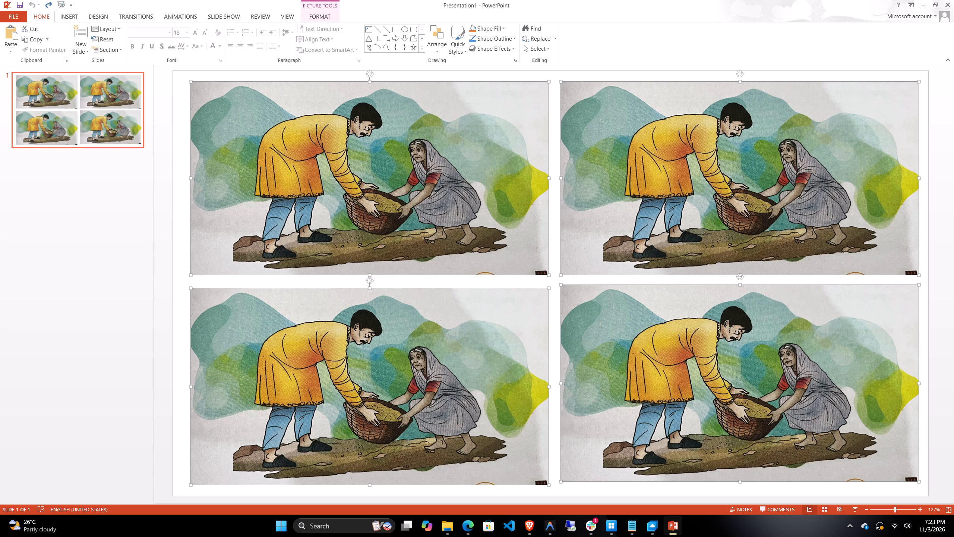
Delete all pictures from the slide.
{"action": "left_click", "coordinate": [468, 371]}
{"action": "key", "text": "ctrl+a"}
{"action": "key", "text": "Delete"}
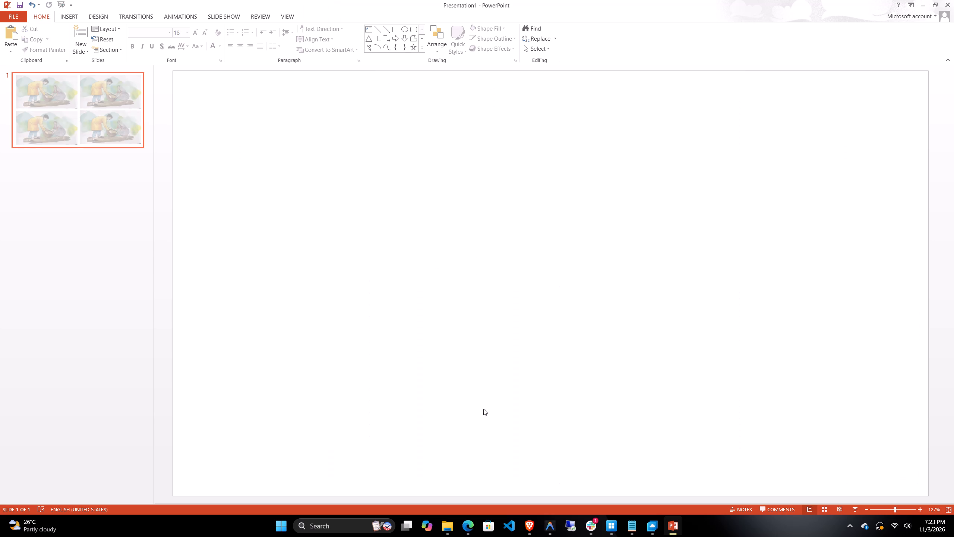
In Brave, go back to the earlier "types of soil wth label" image results and copy the Vedantu Types of Soil picture.
{"action": "left_click", "coordinate": [532, 523]}
{"action": "left_click", "coordinate": [10, 29]}
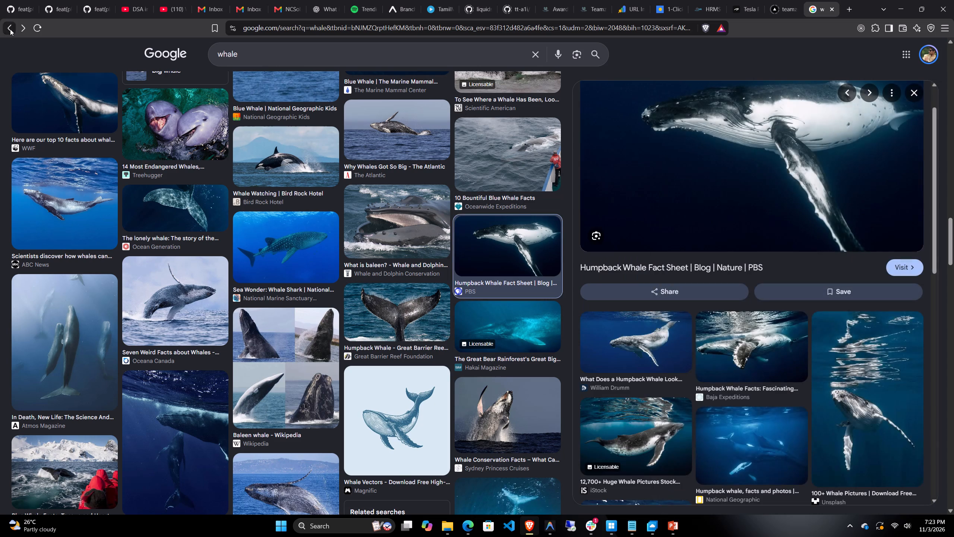
{"action": "left_click", "coordinate": [10, 29]}
{"action": "left_click", "coordinate": [10, 29]}
{"action": "double_click", "coordinate": [10, 29]}
{"action": "left_click", "coordinate": [10, 29]}
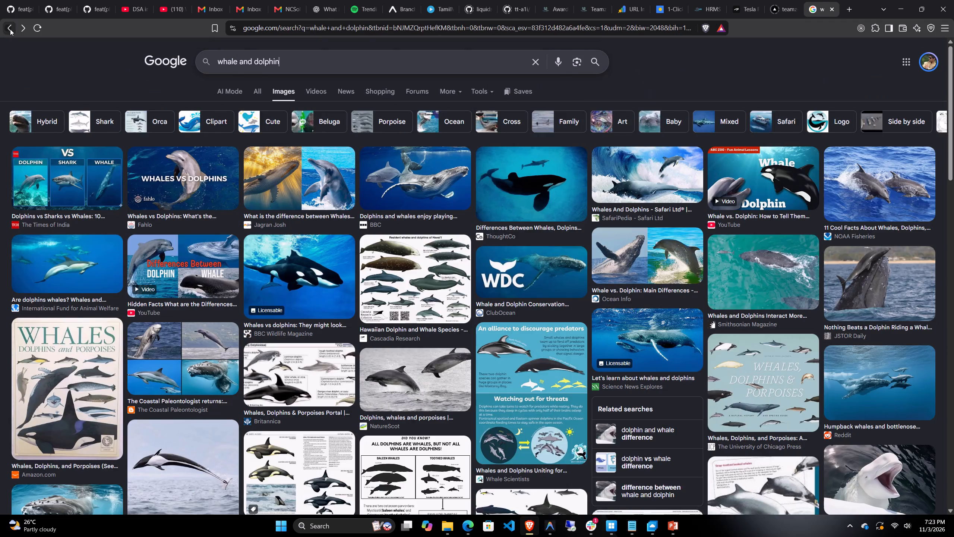
{"action": "double_click", "coordinate": [10, 29]}
{"action": "left_click", "coordinate": [10, 29]}
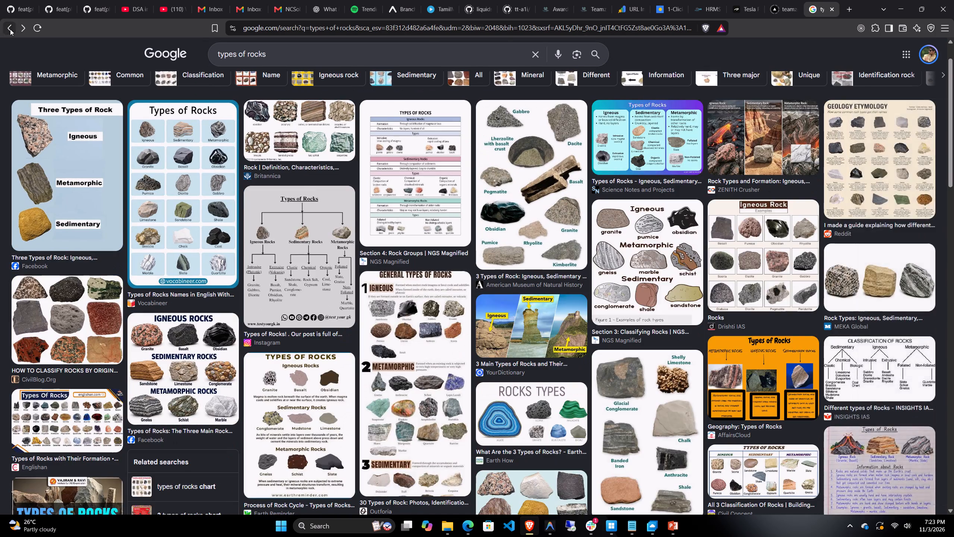
{"action": "left_click", "coordinate": [10, 29]}
{"action": "double_click", "coordinate": [10, 29]}
{"action": "double_click", "coordinate": [10, 29]}
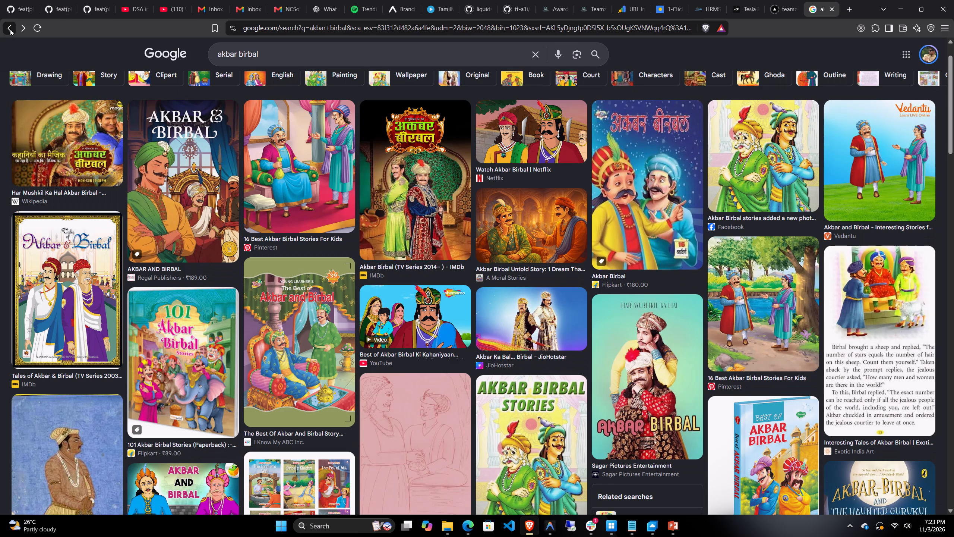
{"action": "left_click", "coordinate": [10, 29]}
{"action": "left_click", "coordinate": [10, 29]}
{"action": "left_click", "coordinate": [10, 29]}
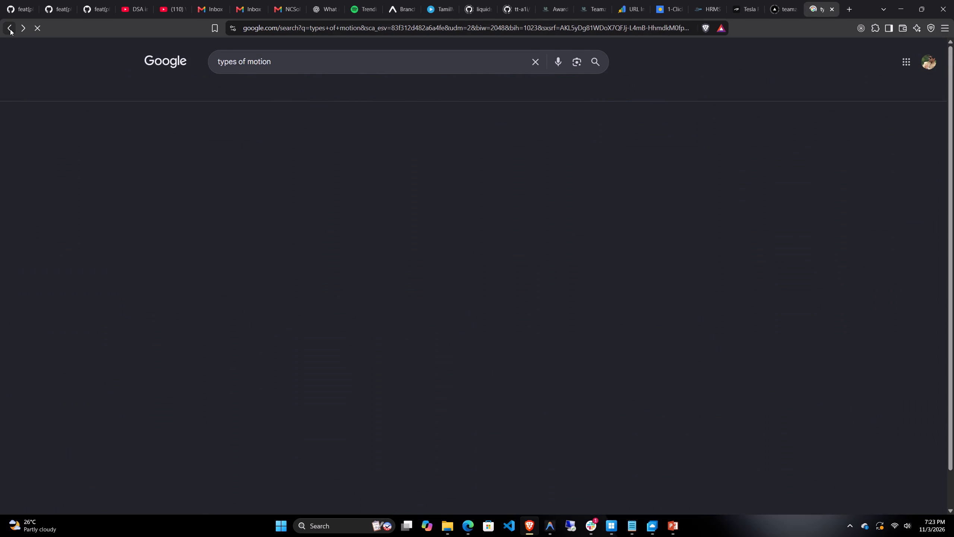
{"action": "left_click", "coordinate": [10, 29]}
{"action": "left_click", "coordinate": [10, 29]}
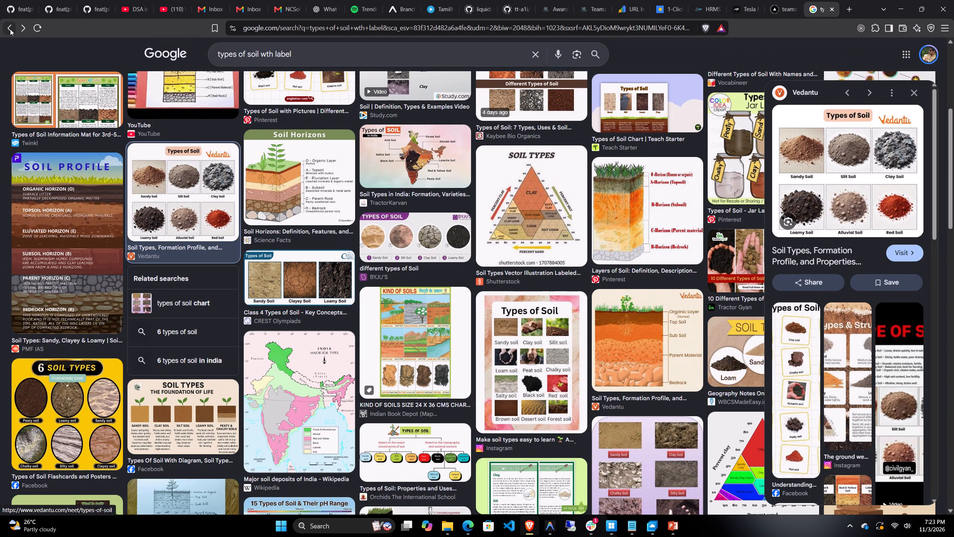
{"action": "right_click", "coordinate": [859, 152]}
{"action": "left_click", "coordinate": [772, 323]}
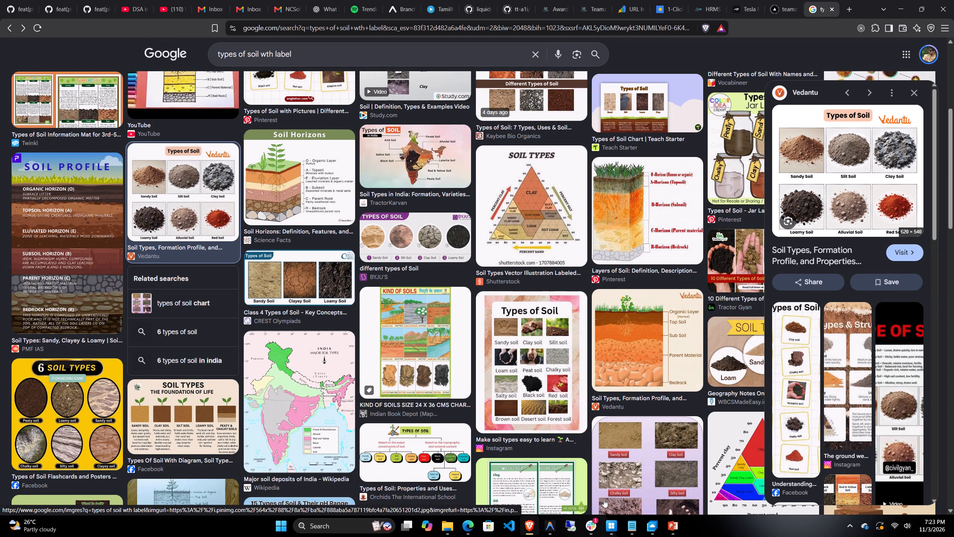
Paste the soil picture onto the blank PowerPoint slide and apply the paste option that places it centred.
{"action": "left_click", "coordinate": [671, 530]}
{"action": "left_click", "coordinate": [455, 294]}
{"action": "key", "text": "ctrl+v"}
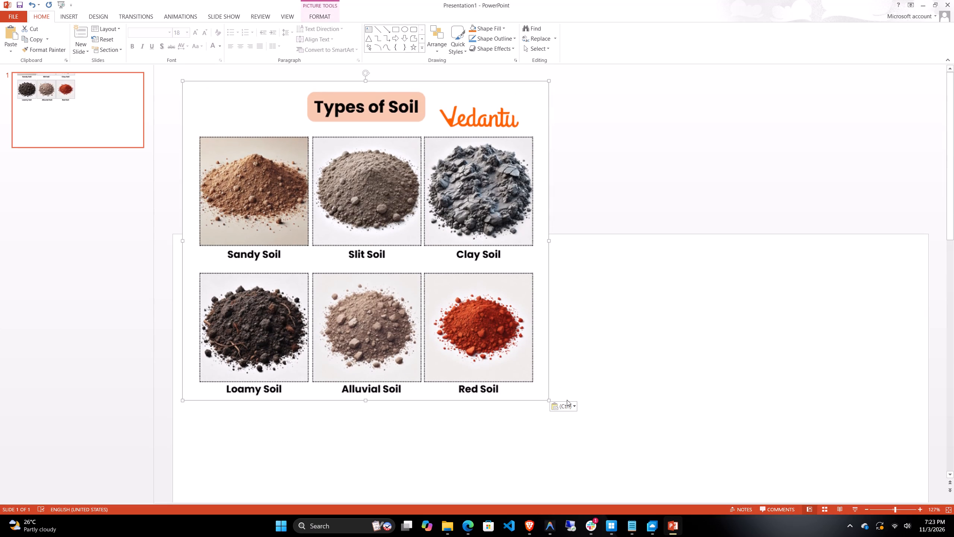
{"action": "left_click", "coordinate": [571, 411]}
{"action": "left_click", "coordinate": [583, 423]}
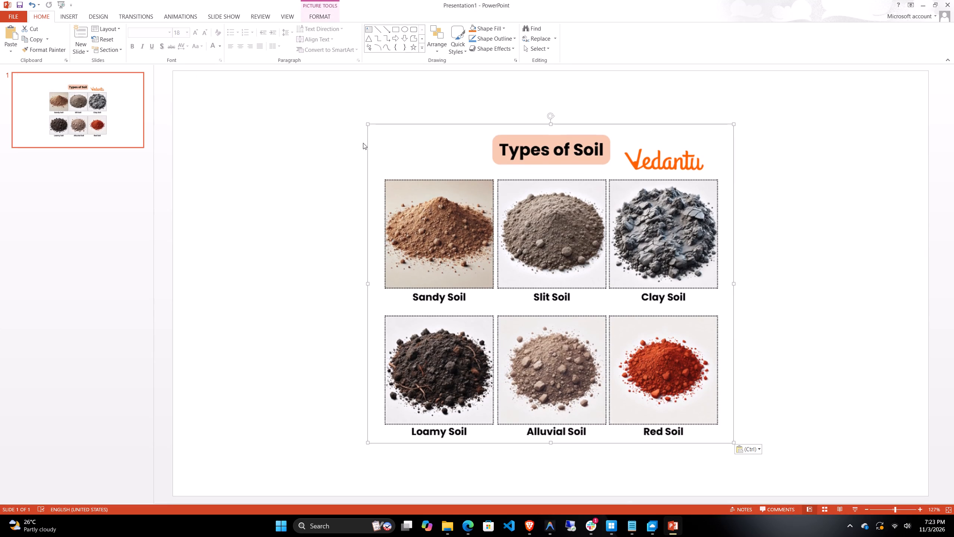
Crop the "Types of Soil" heading and Vedantu logo off the top of the picture, to a height of 4.75".
{"action": "left_click", "coordinate": [328, 15]}
{"action": "left_click", "coordinate": [847, 33]}
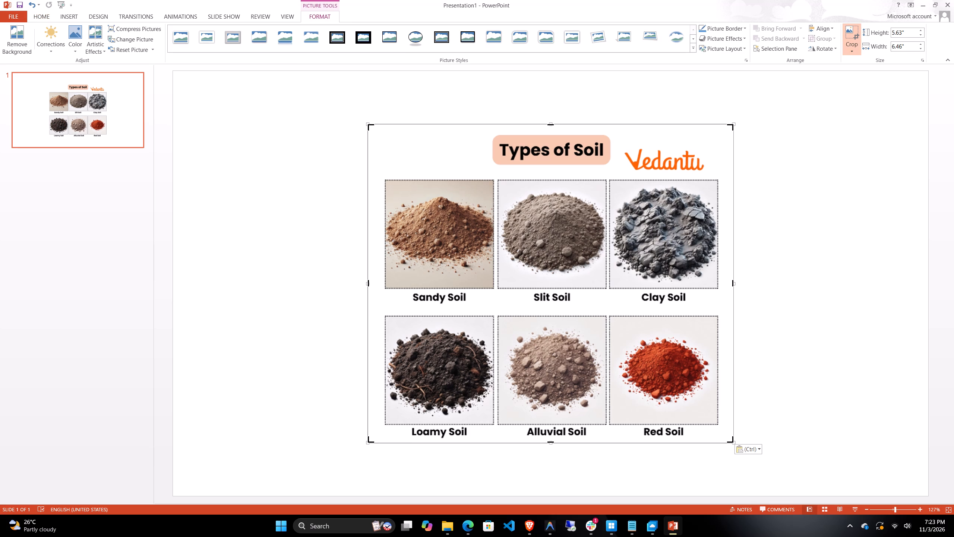
{"action": "left_click_drag", "start_coordinate": [552, 125], "coordinate": [552, 173]}
{"action": "left_click", "coordinate": [855, 28]}
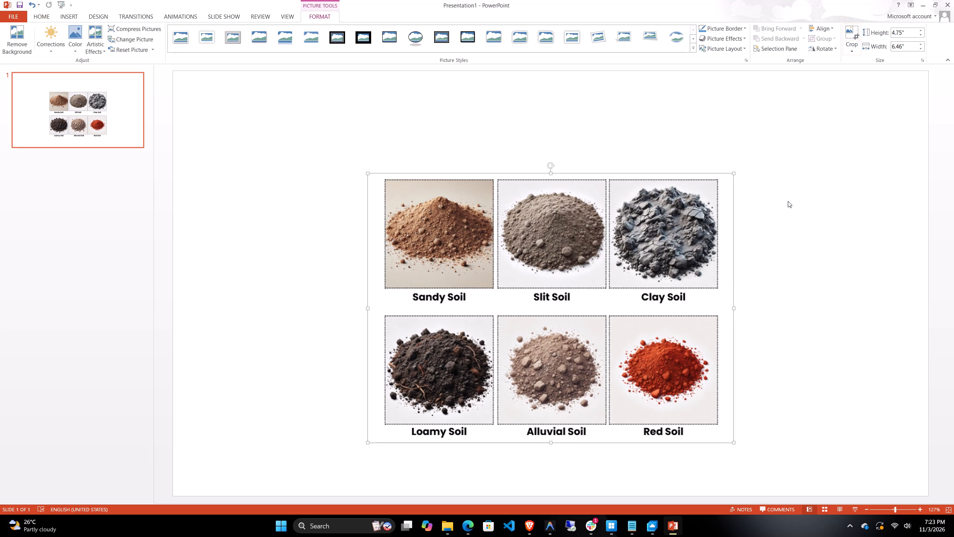
Enlarge the cropped soil picture proportionally to about 7.1" by 9.65" and centre it on the slide by eye.
{"action": "left_click_drag", "start_coordinate": [732, 173], "coordinate": [853, 114], "text": "shift"}
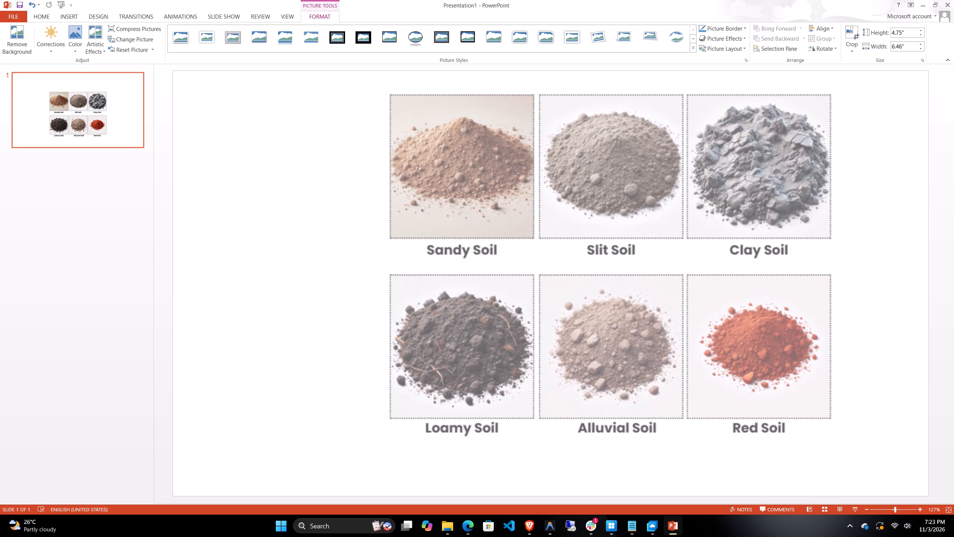
{"action": "left_click_drag", "start_coordinate": [853, 114], "coordinate": [854, 114], "text": "shift"}
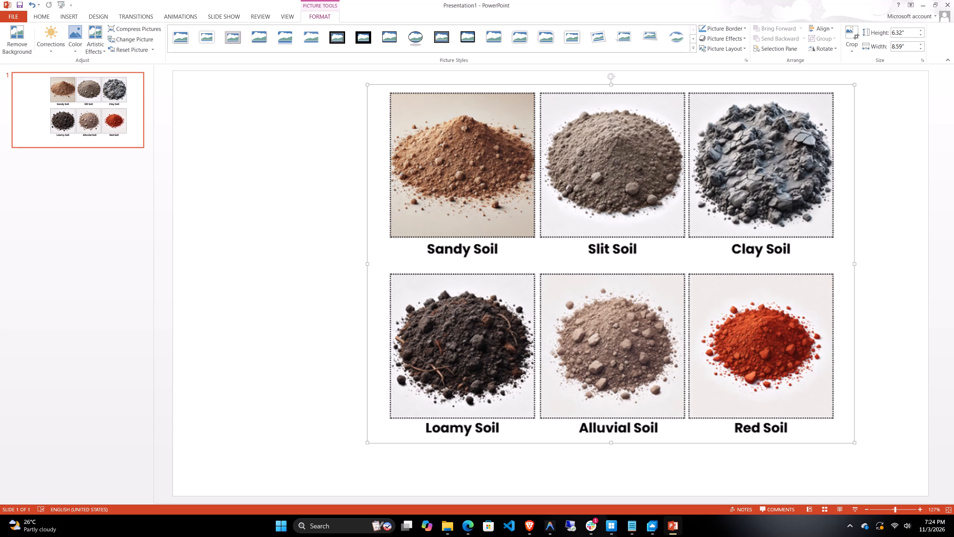
{"action": "left_click_drag", "start_coordinate": [367, 442], "coordinate": [307, 453], "text": "shift"}
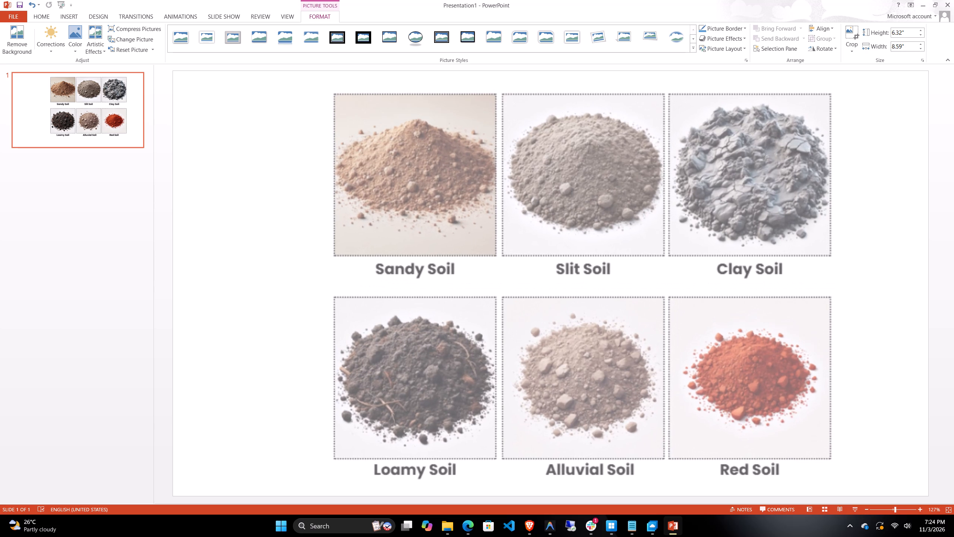
{"action": "left_click_drag", "start_coordinate": [307, 453], "coordinate": [308, 453], "text": "shift"}
{"action": "left_click_drag", "start_coordinate": [537, 377], "coordinate": [506, 373]}
Print the soil slide in color on the HP Deskjet 1510.
{"action": "key", "text": "ctrl+p"}
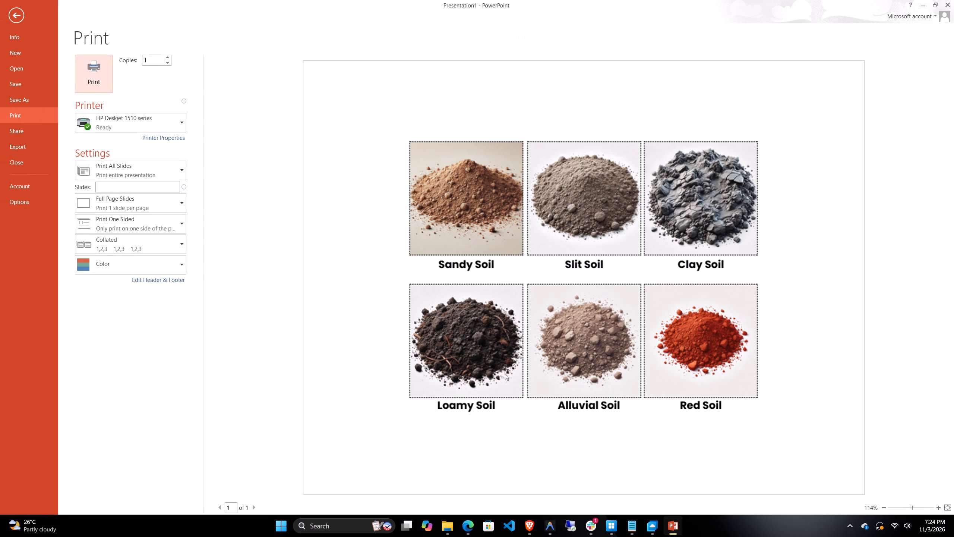
{"action": "left_click", "coordinate": [95, 87]}
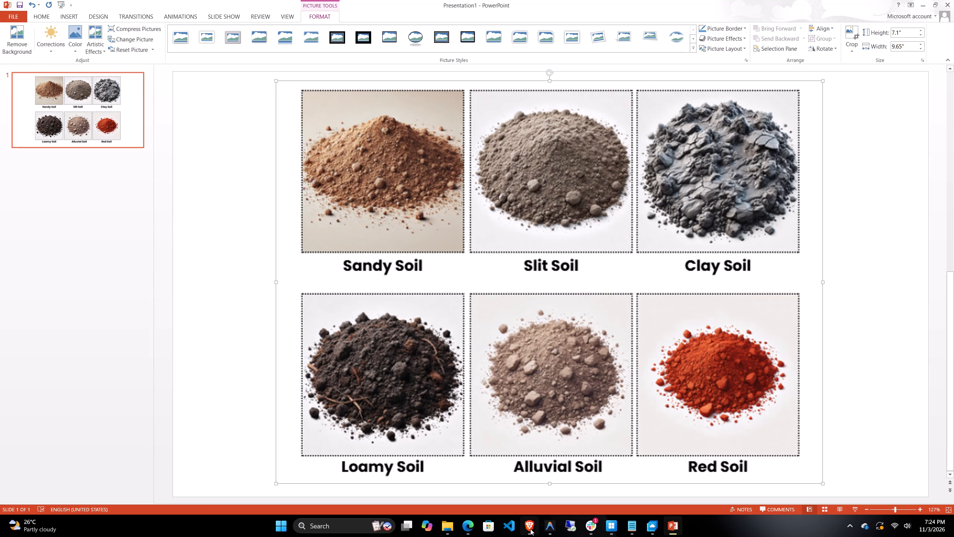
Switch to the Notepad tally and add the entry "Robi - 10" below the Sathwik line.
{"action": "left_click", "coordinate": [632, 531]}
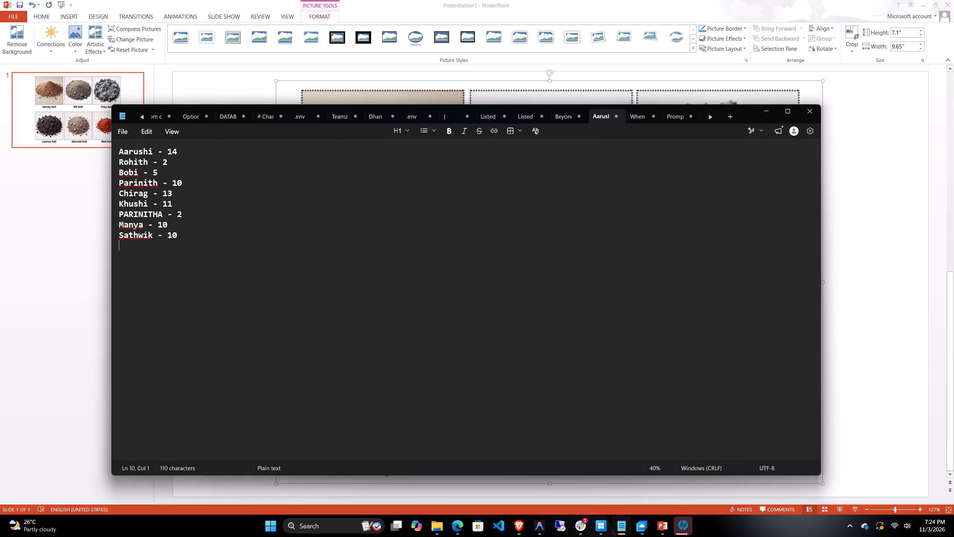
{"action": "type", "text": "Robi -"}
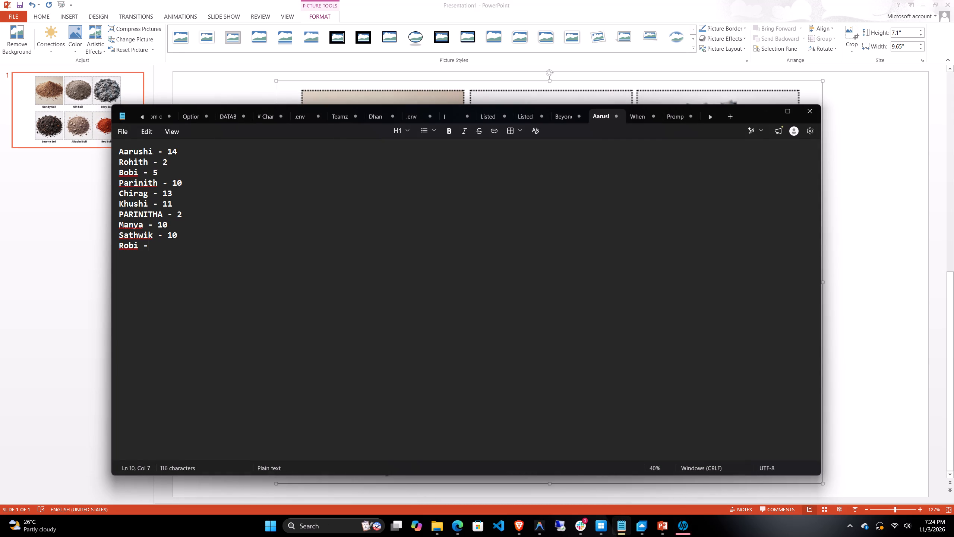
{"action": "key", "text": "space"}
{"action": "type", "text": "10"}
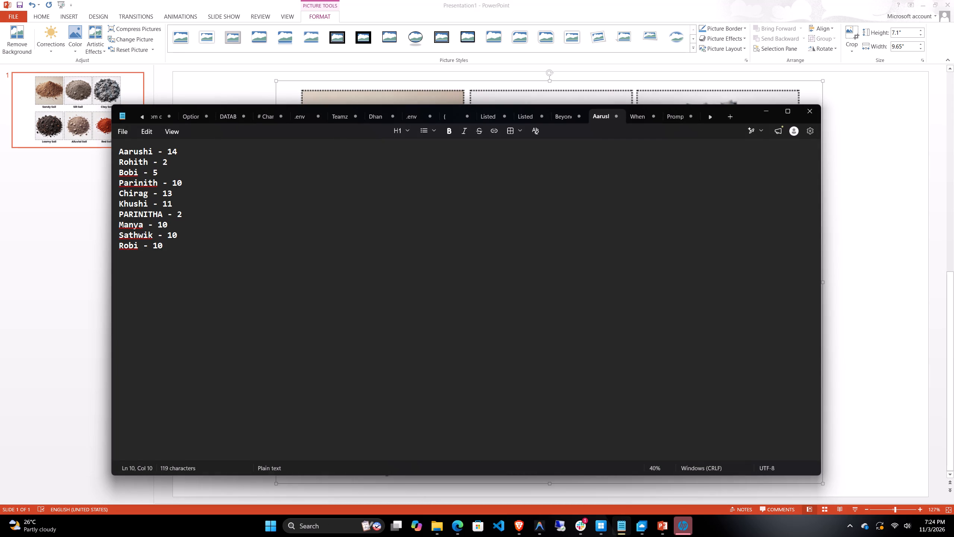
Return to PowerPoint and delete the soil picture from the slide.
{"action": "left_click", "coordinate": [891, 312]}
{"action": "left_click", "coordinate": [577, 205]}
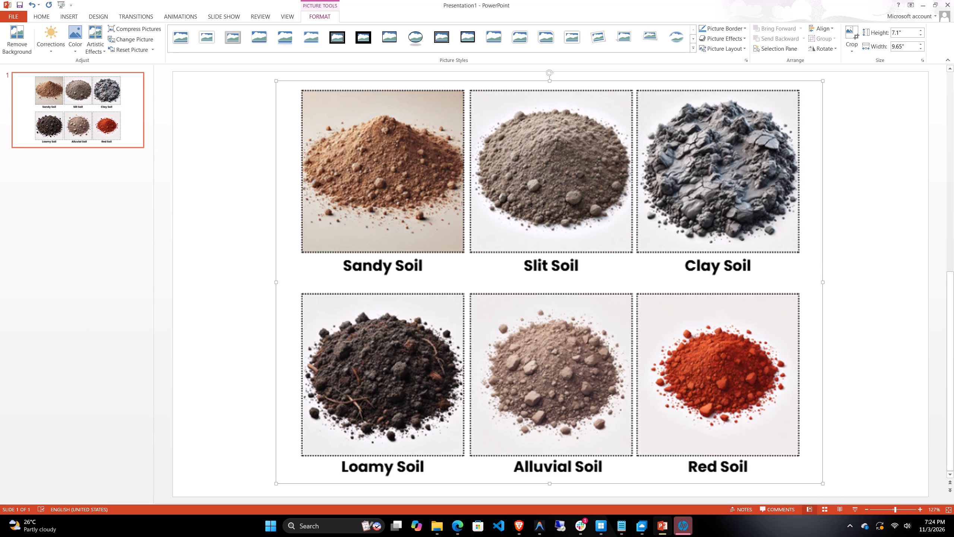
{"action": "key", "text": "Delete"}
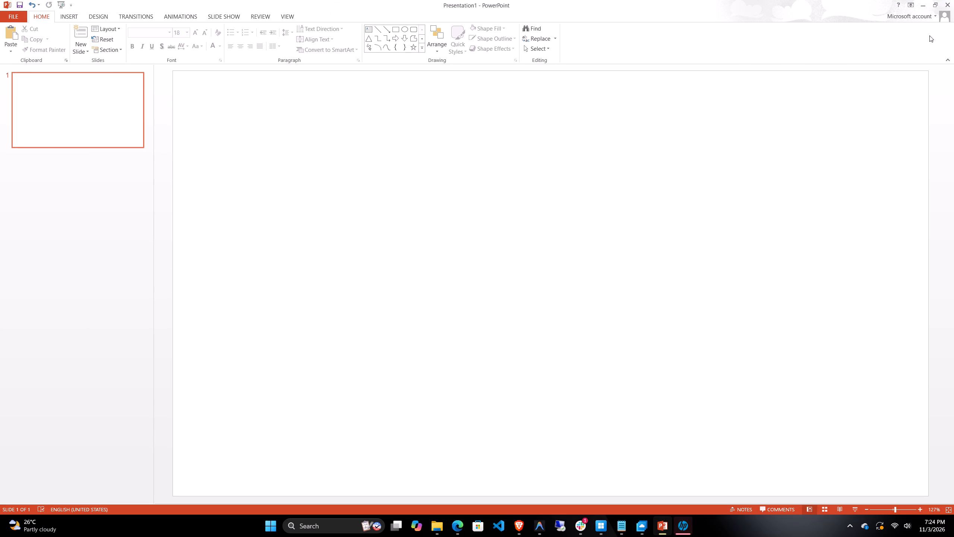
Close PowerPoint without saving the presentation.
{"action": "left_click", "coordinate": [953, 4]}
{"action": "left_click", "coordinate": [489, 280]}
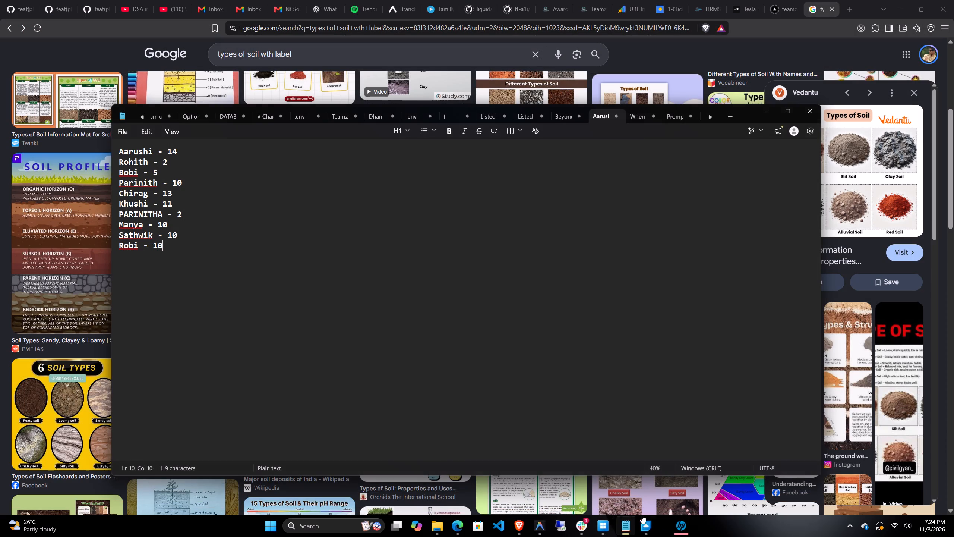
Bring up and dismiss the printer's cartridge notice, and minimise the Notepad tally window.
{"action": "left_click", "coordinate": [666, 531]}
{"action": "left_click", "coordinate": [678, 531]}
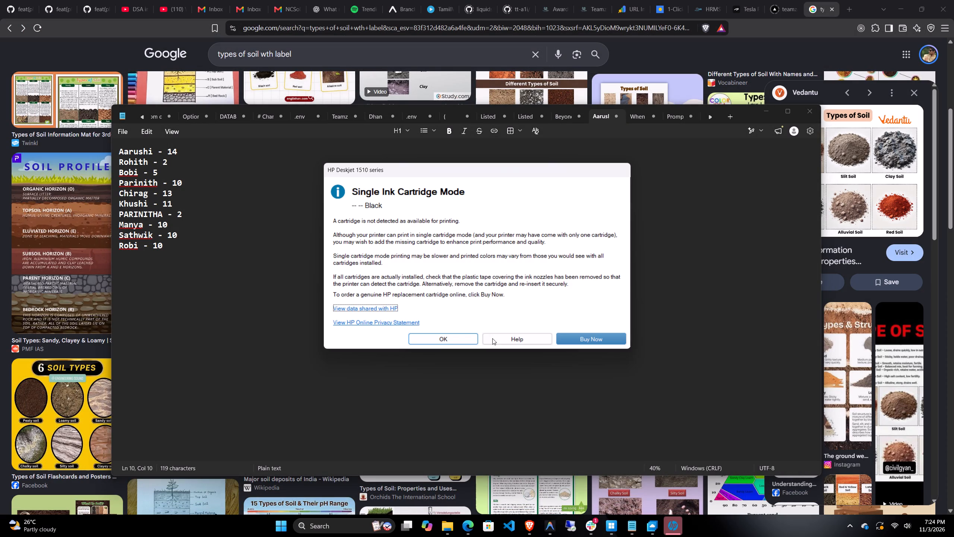
{"action": "left_click", "coordinate": [442, 344]}
{"action": "left_click", "coordinate": [765, 117]}
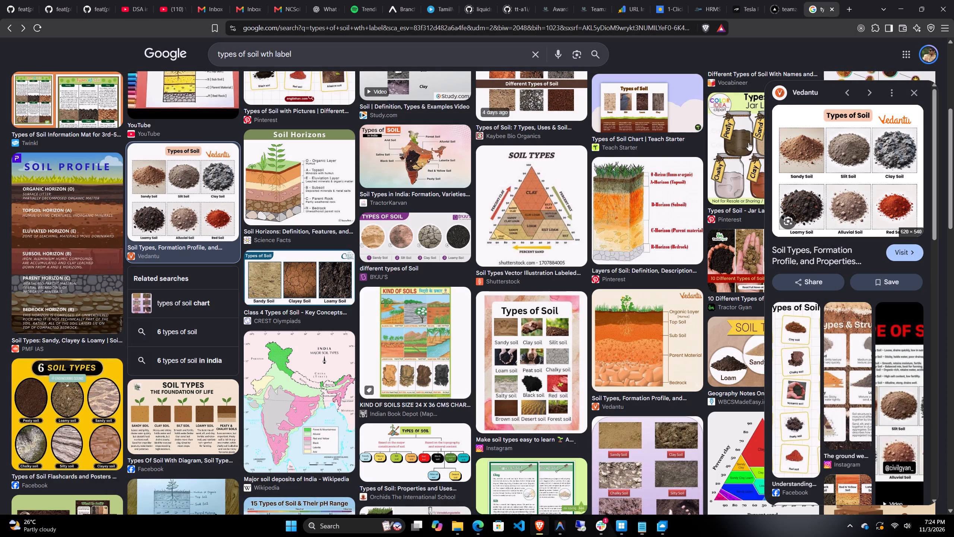